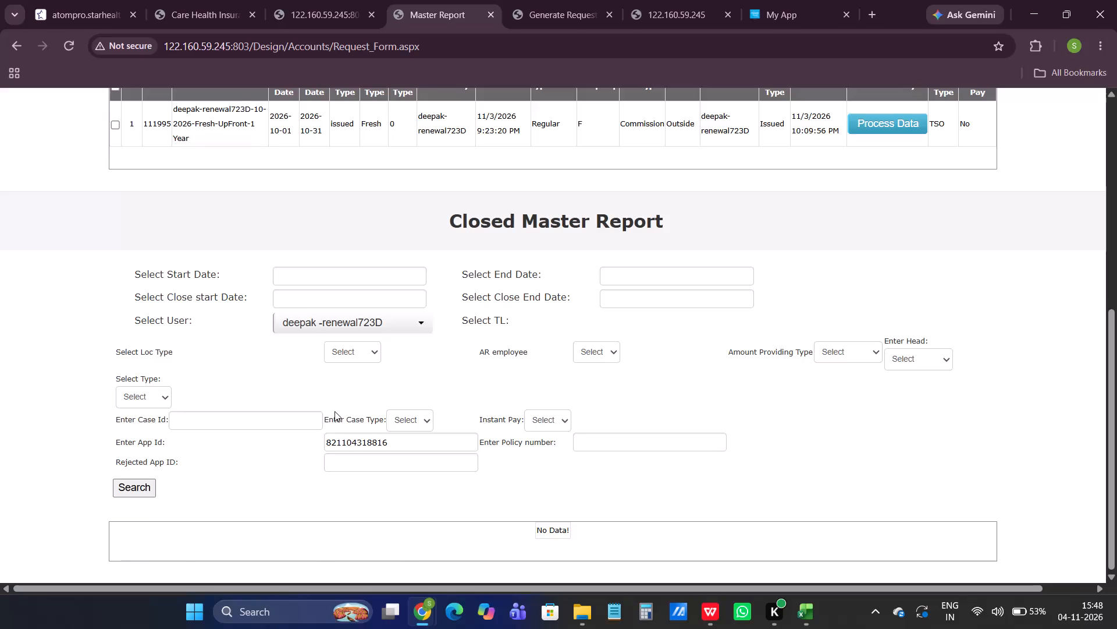
In Excel, enter "pending" as the payout status for the case in row 12.
key("alt+Tab")
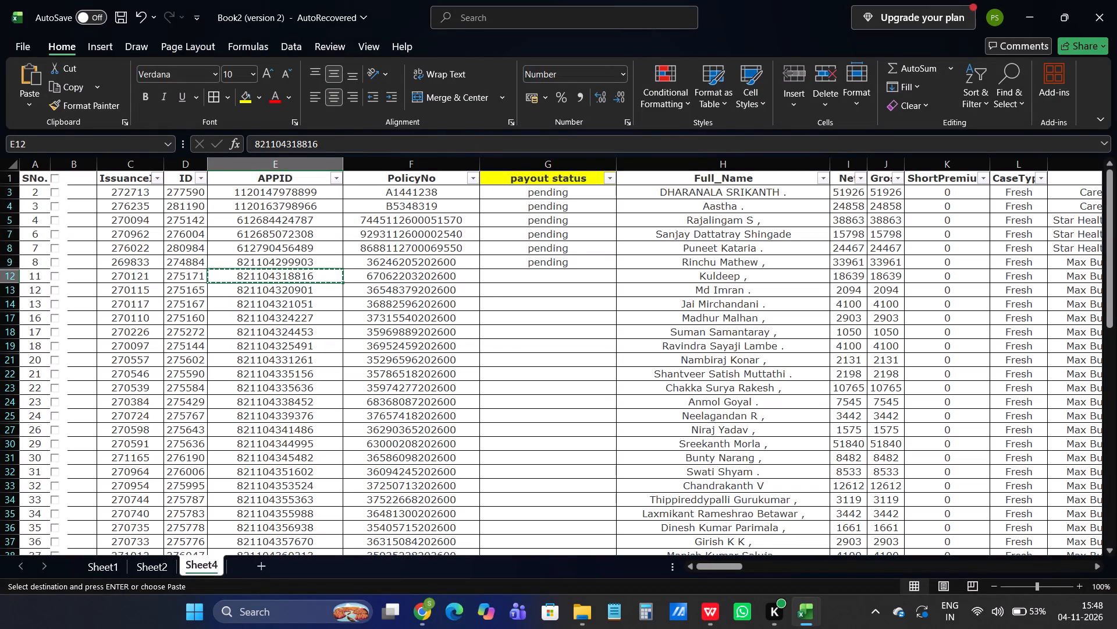
key("alt+Tab")
key("alt+Tab")
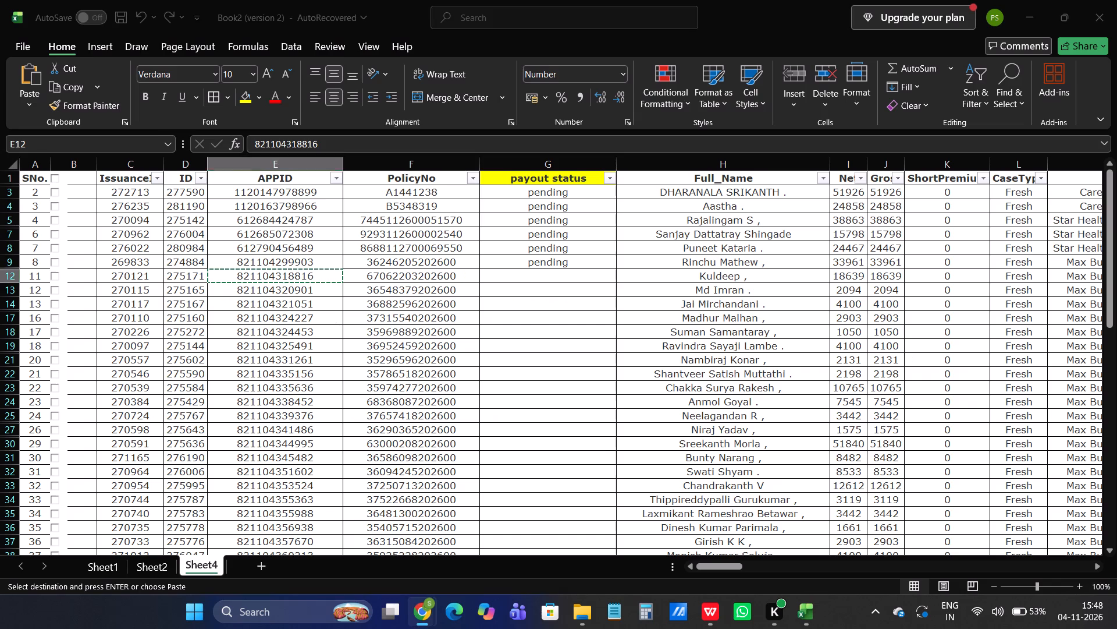
key("Tab")
key("Tab")
key("p")
key("Return")
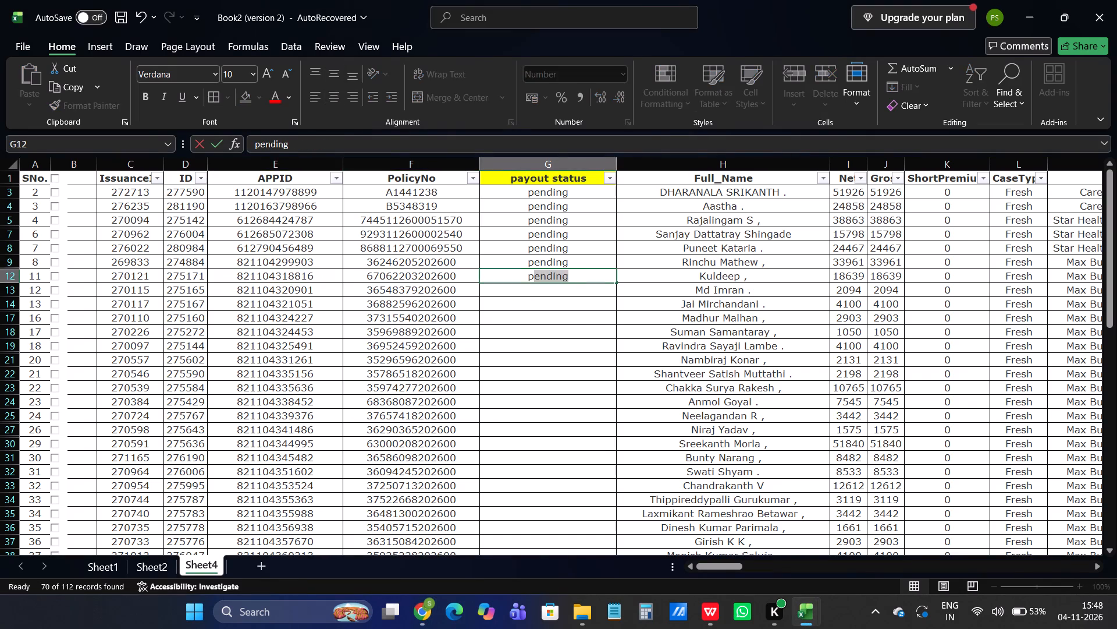
Copy the APPID in row 13 and search for it in Chrome's Closed Master Report.
key("ctrl+c")
key("alt+Tab")
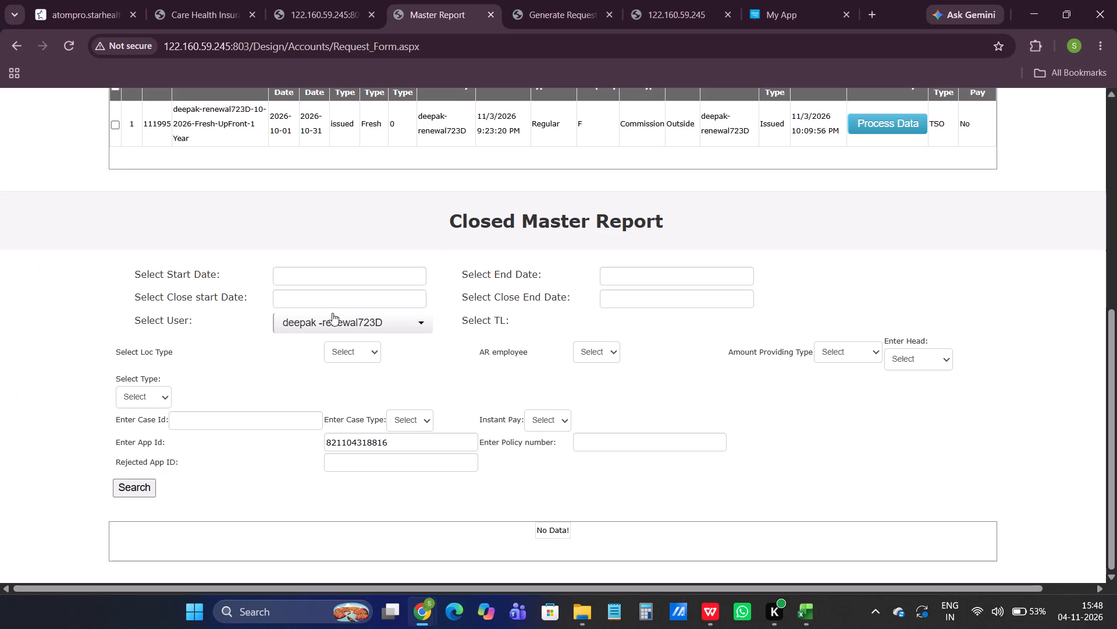
triple_click(363, 451)
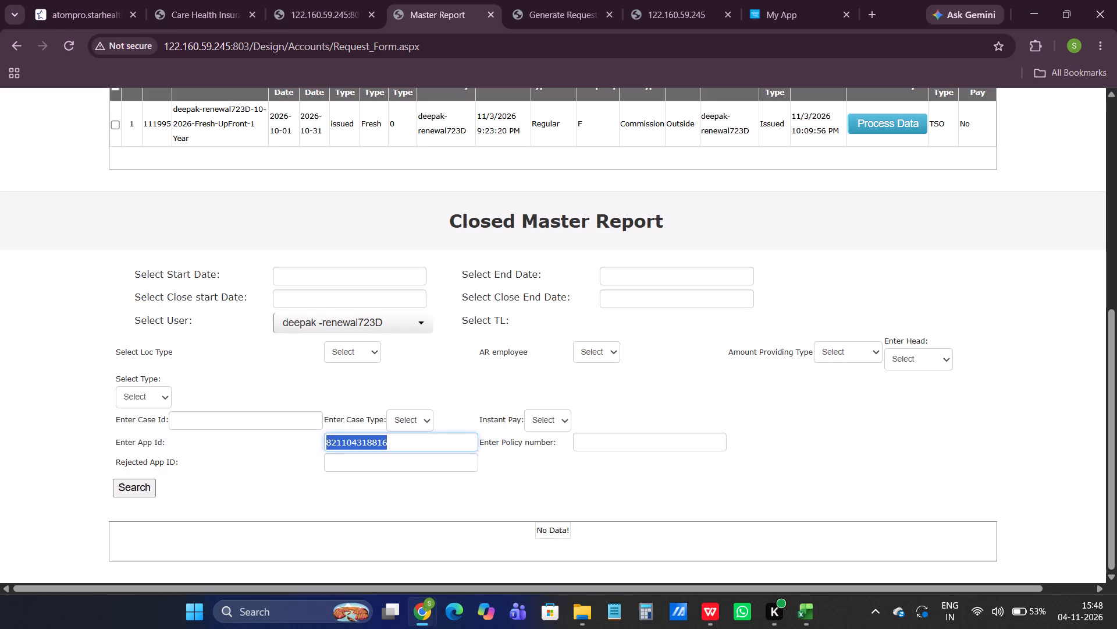
key("ctrl+v")
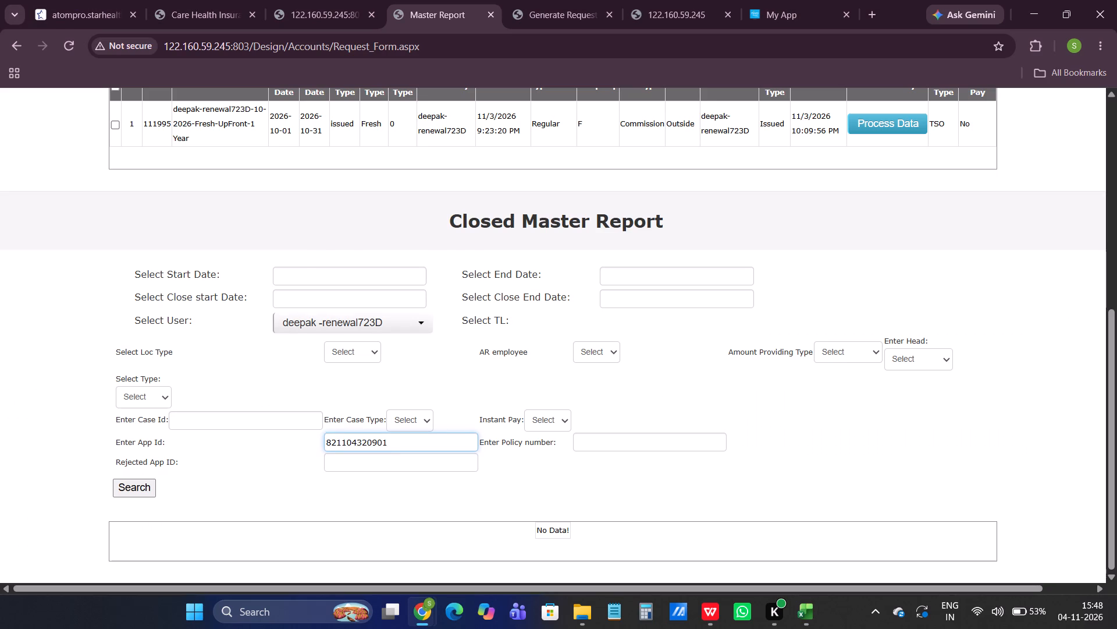
scroll(311, 475, "down", 1)
left_click(155, 484)
scroll(319, 437, "down", 16)
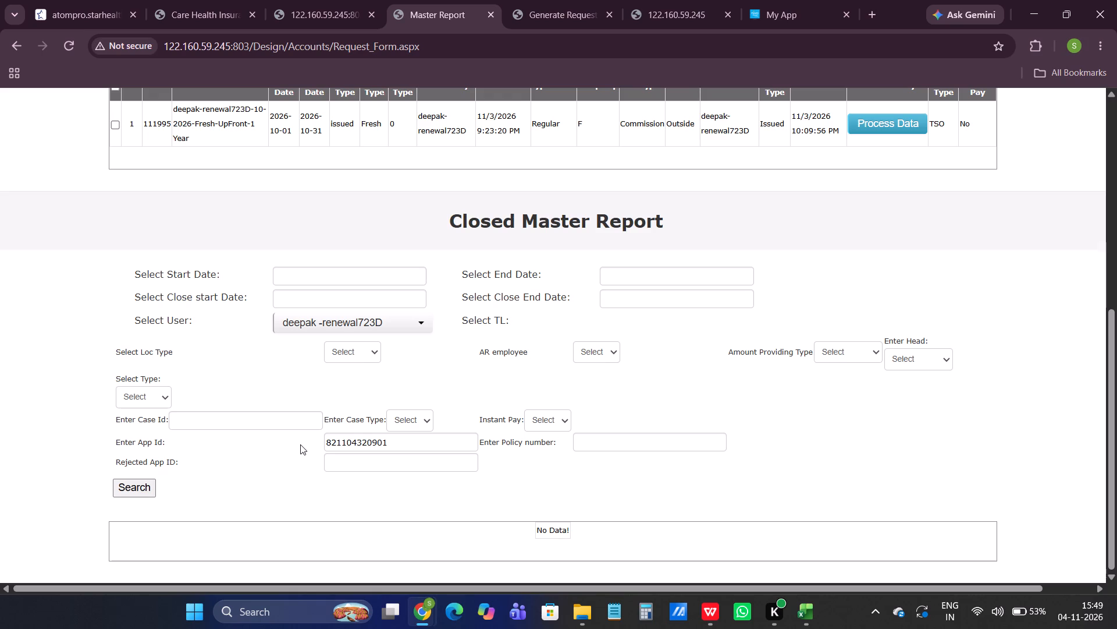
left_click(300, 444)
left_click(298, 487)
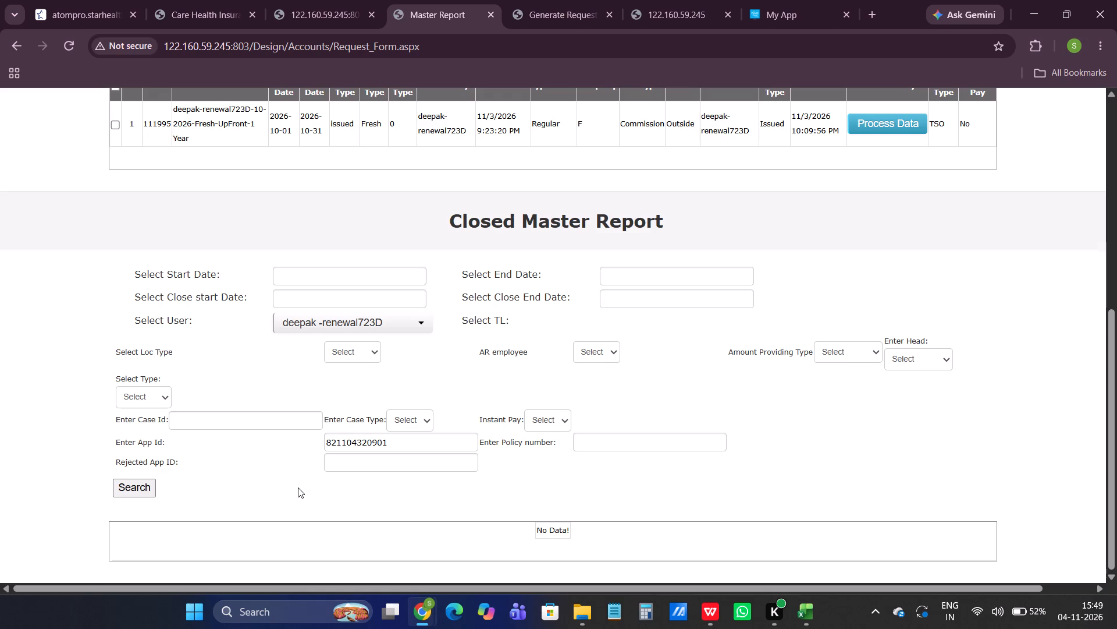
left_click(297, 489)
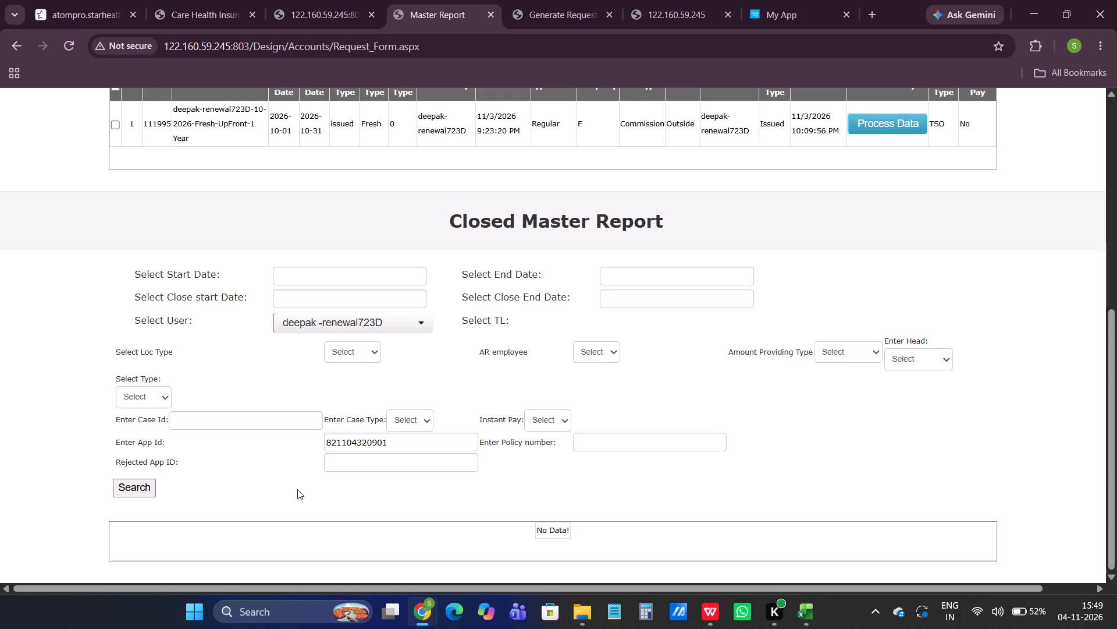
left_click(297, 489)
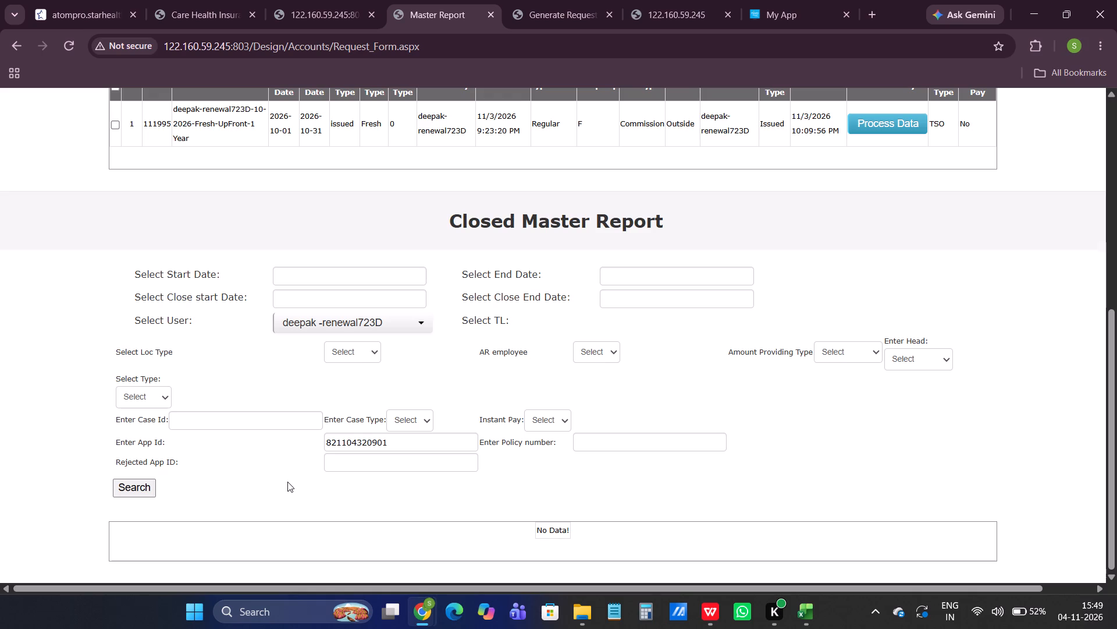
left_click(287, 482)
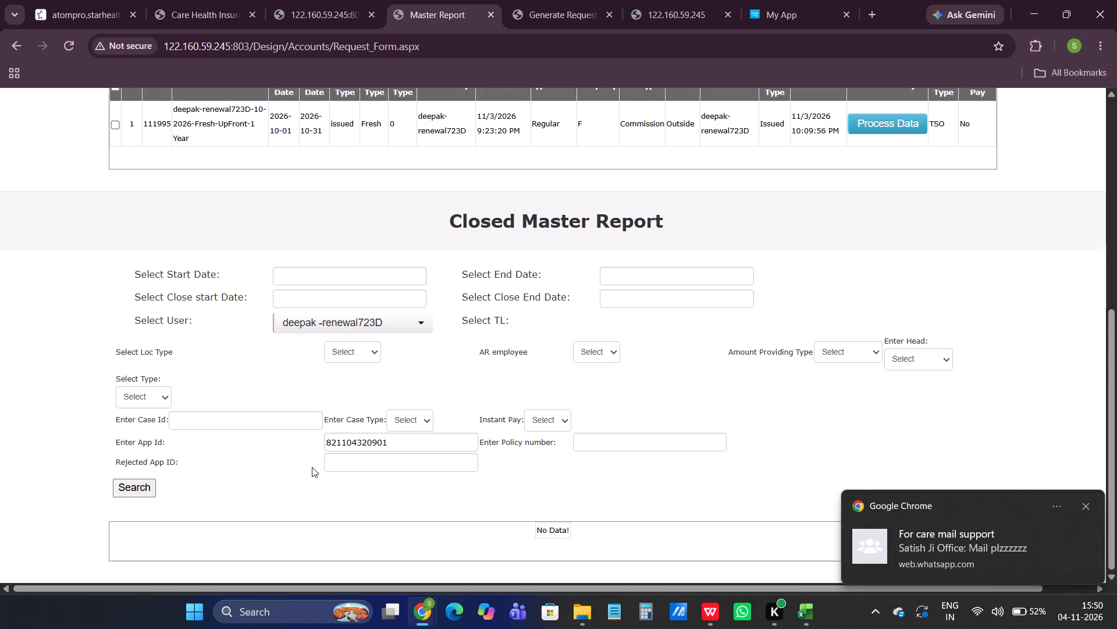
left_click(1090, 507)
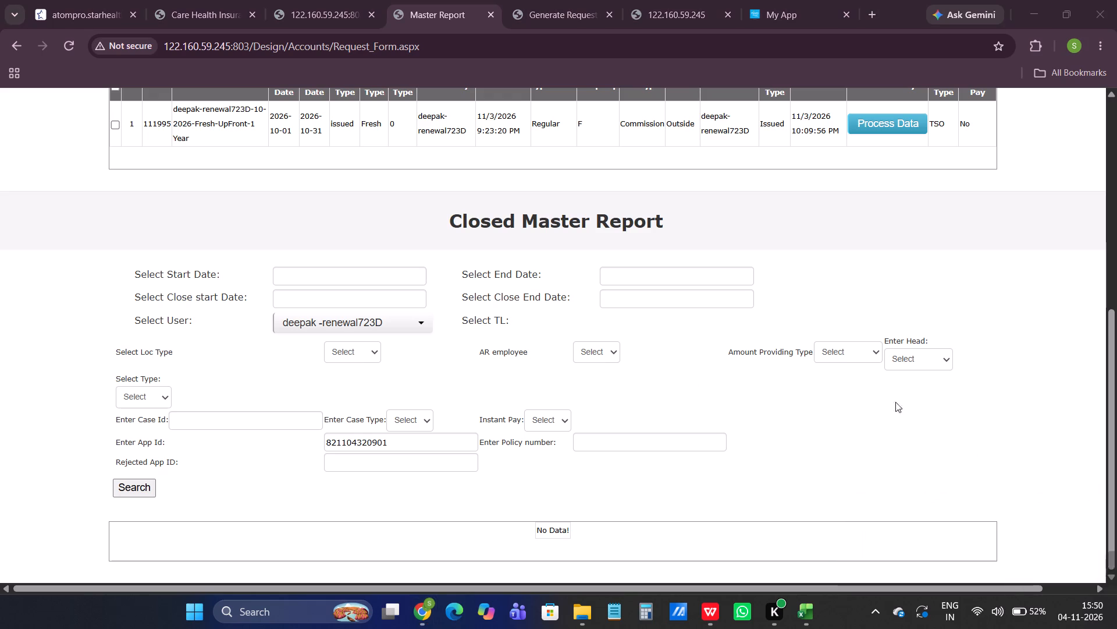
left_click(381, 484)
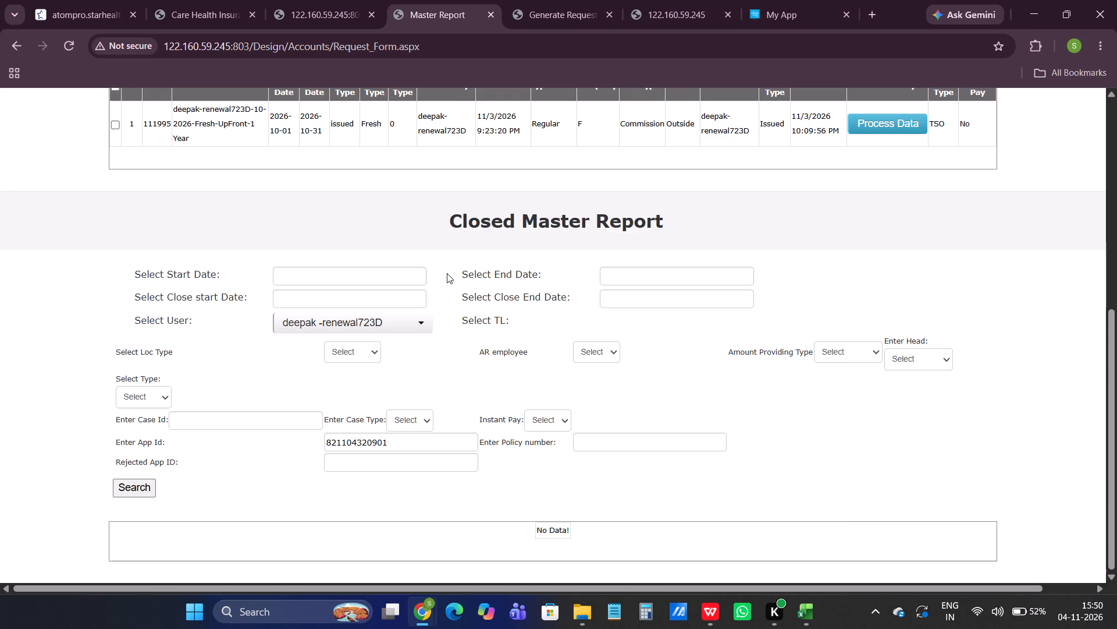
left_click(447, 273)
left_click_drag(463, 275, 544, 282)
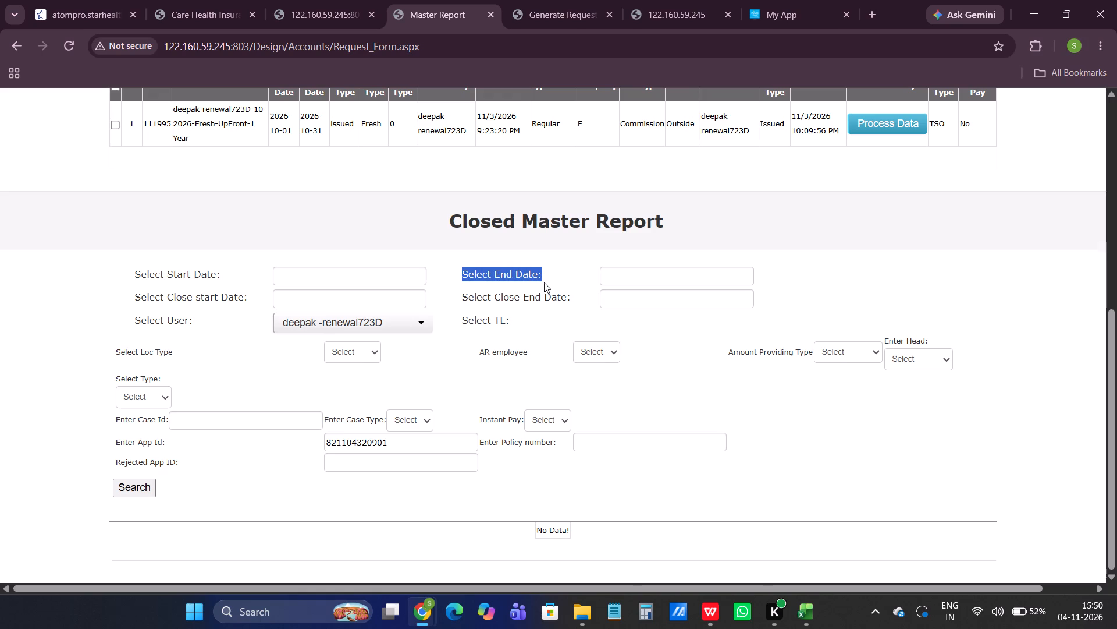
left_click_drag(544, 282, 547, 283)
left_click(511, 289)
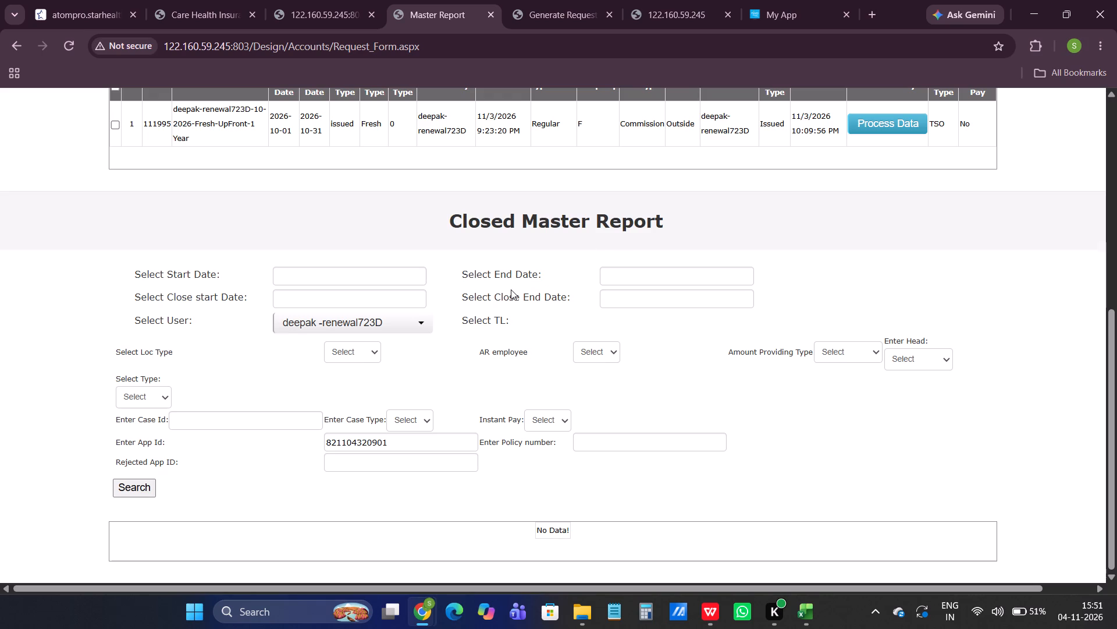
In Excel, enter "pending" as the payout status for the case in row 13.
key("alt+Tab")
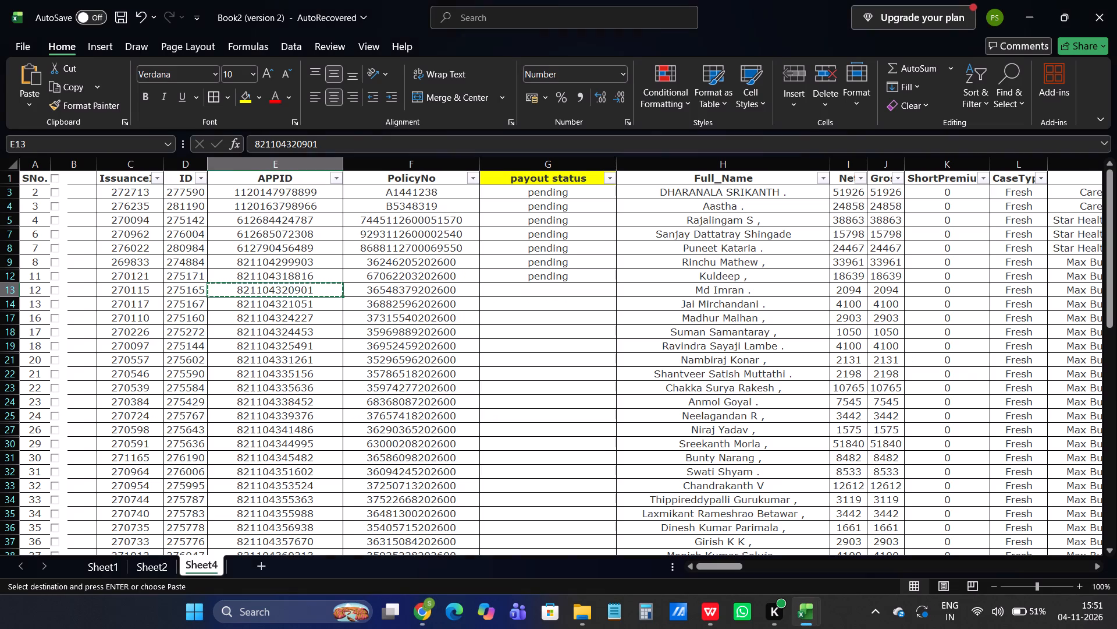
key("Tab")
key("Tab")
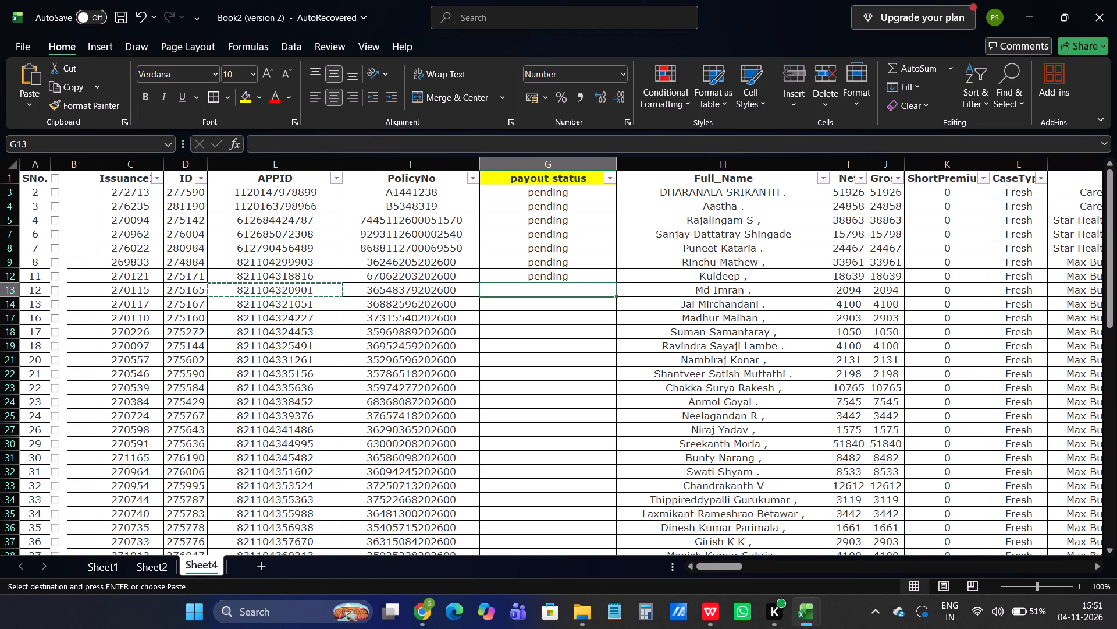
key("p")
key("Return")
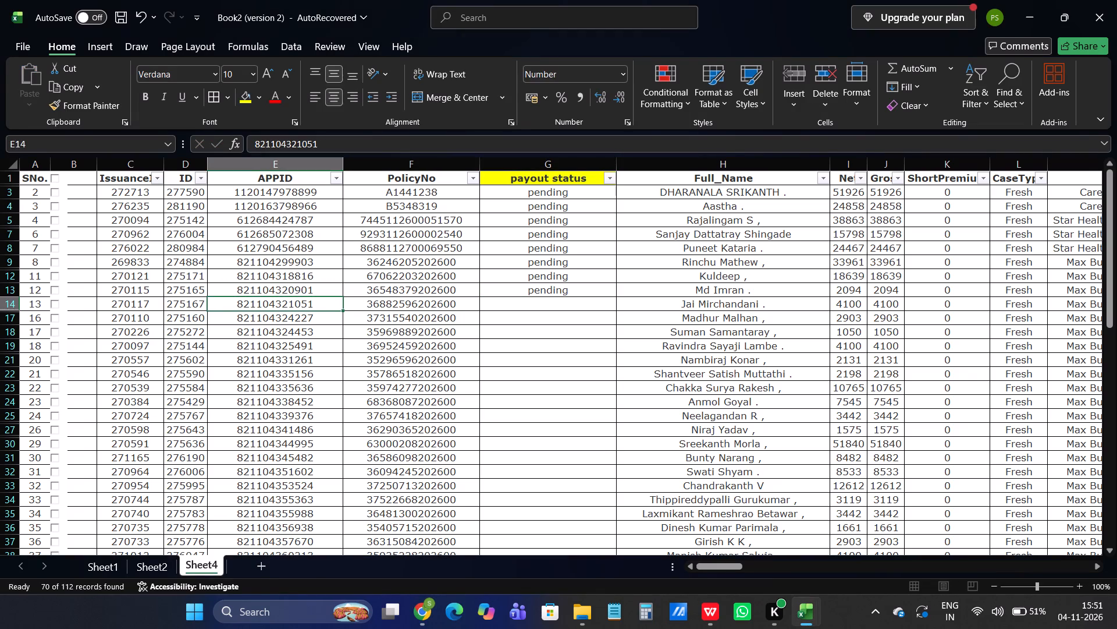
Copy the APPID in row 14 and search for it in Chrome's Closed Master Report.
key("ctrl+c")
key("alt+Tab")
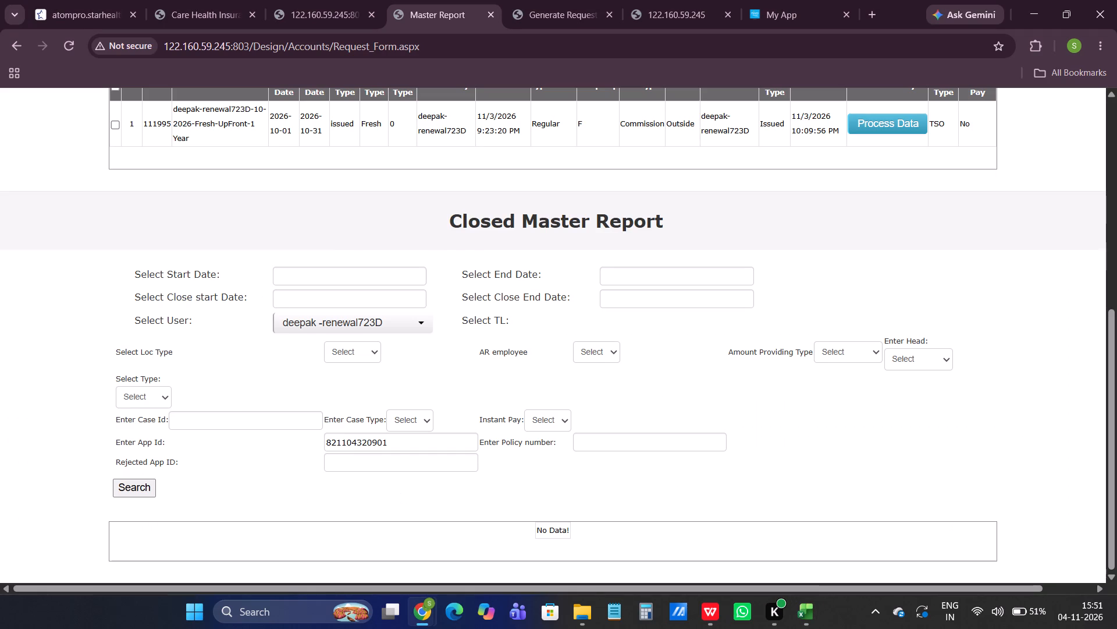
left_click(368, 448)
left_click(368, 443)
double_click(368, 443)
key("ctrl+v")
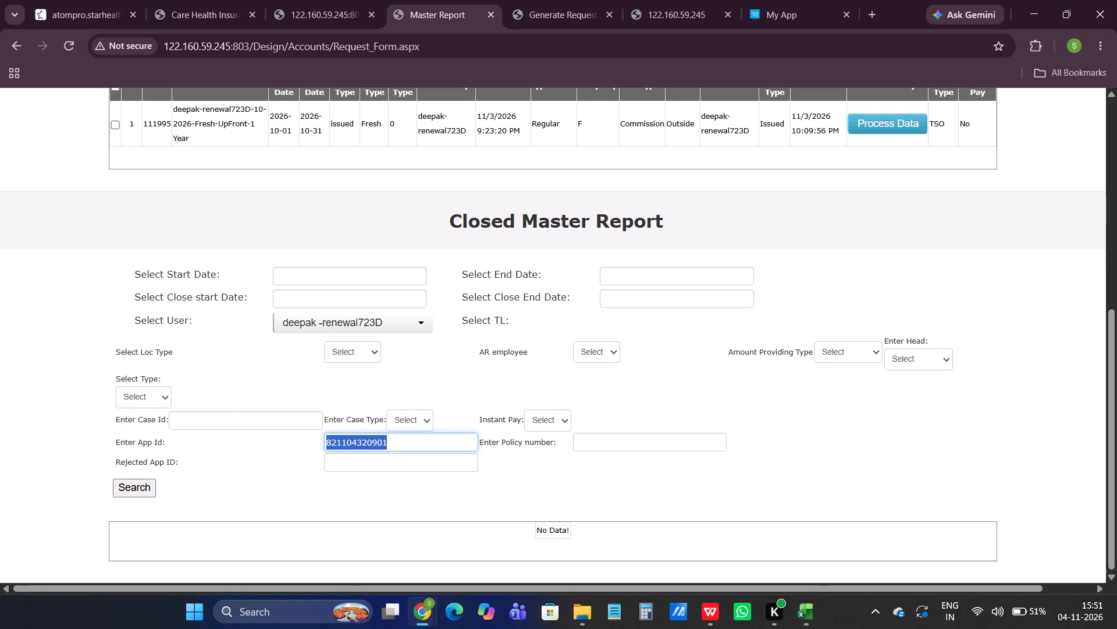
left_click(142, 485)
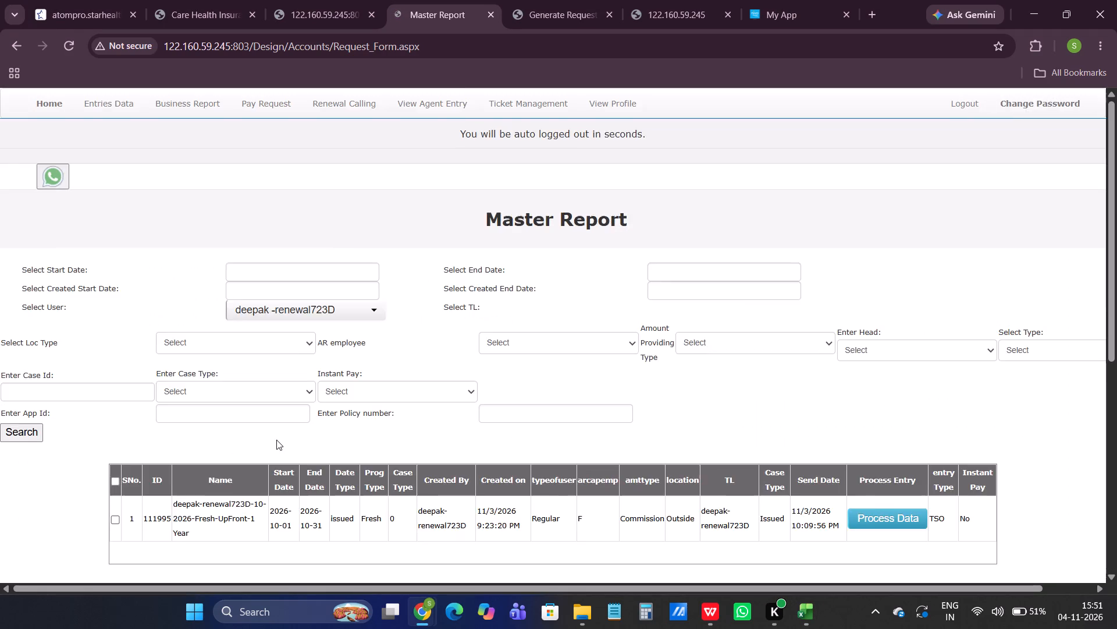
scroll(276, 440, "down", 15)
In Excel, enter "pending" as the payout status for the case in row 14.
key("alt+Tab")
key("Tab")
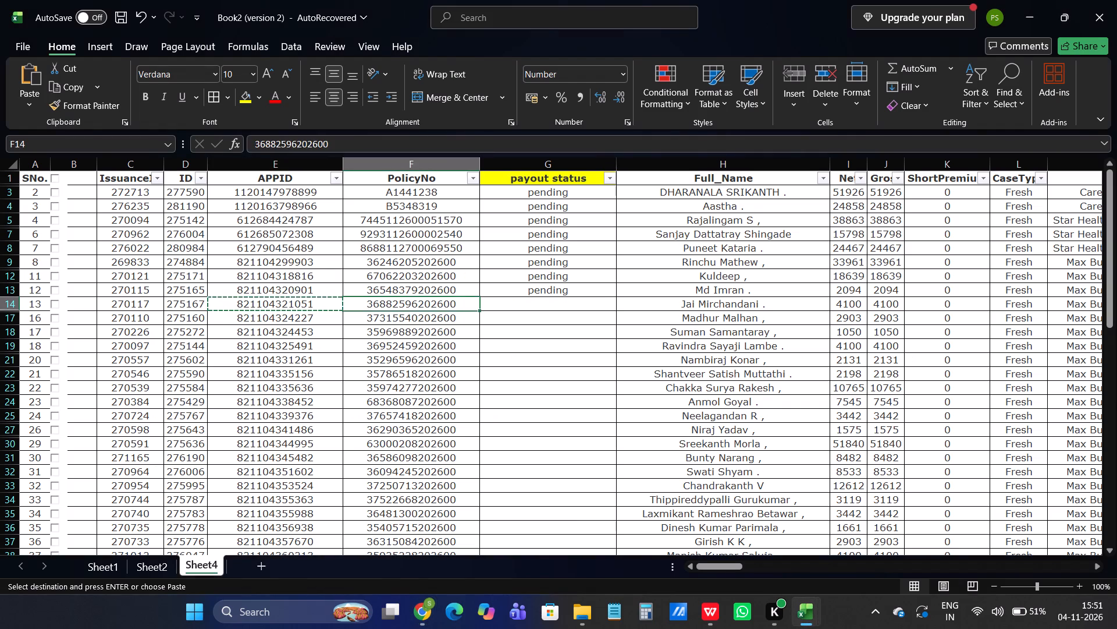
key("Tab")
key("p")
key("Return")
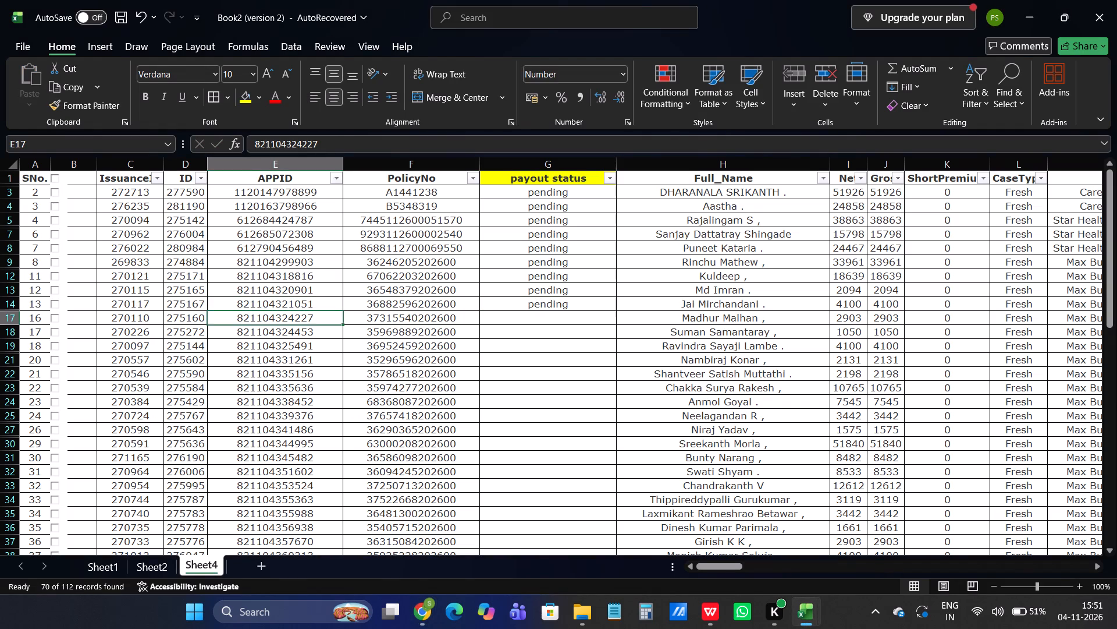
Copy the APPID in row 17 and search for it in Chrome's Closed Master Report.
key("ctrl+c")
key("alt+Tab")
scroll(273, 446, "up", 6)
scroll(273, 446, "down", 2)
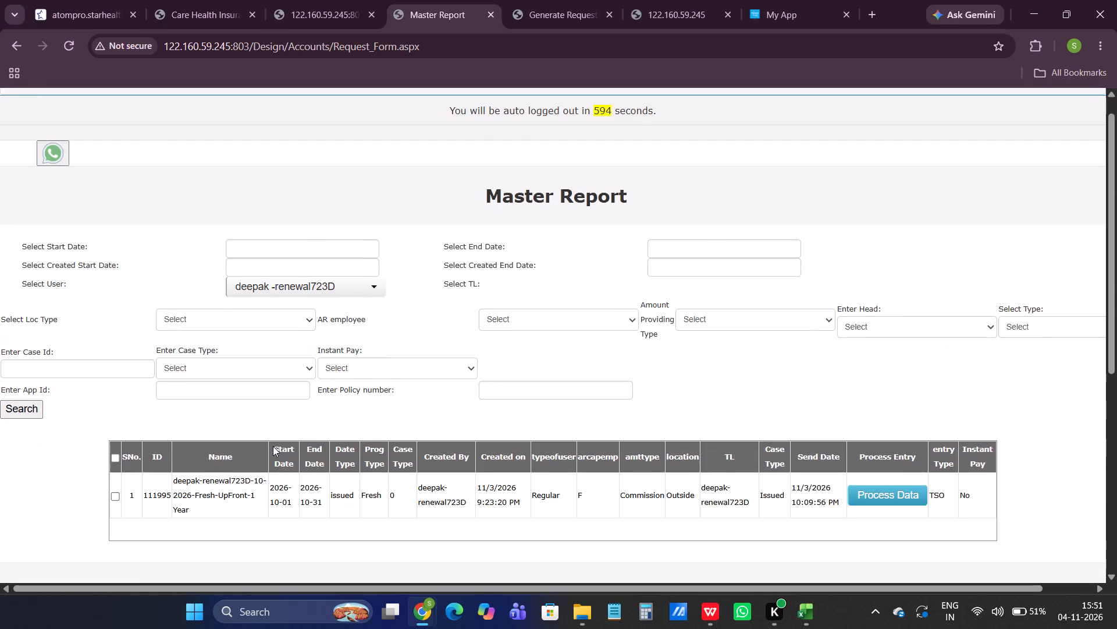
scroll(273, 446, "down", 2)
double_click(356, 439)
key("ctrl+v")
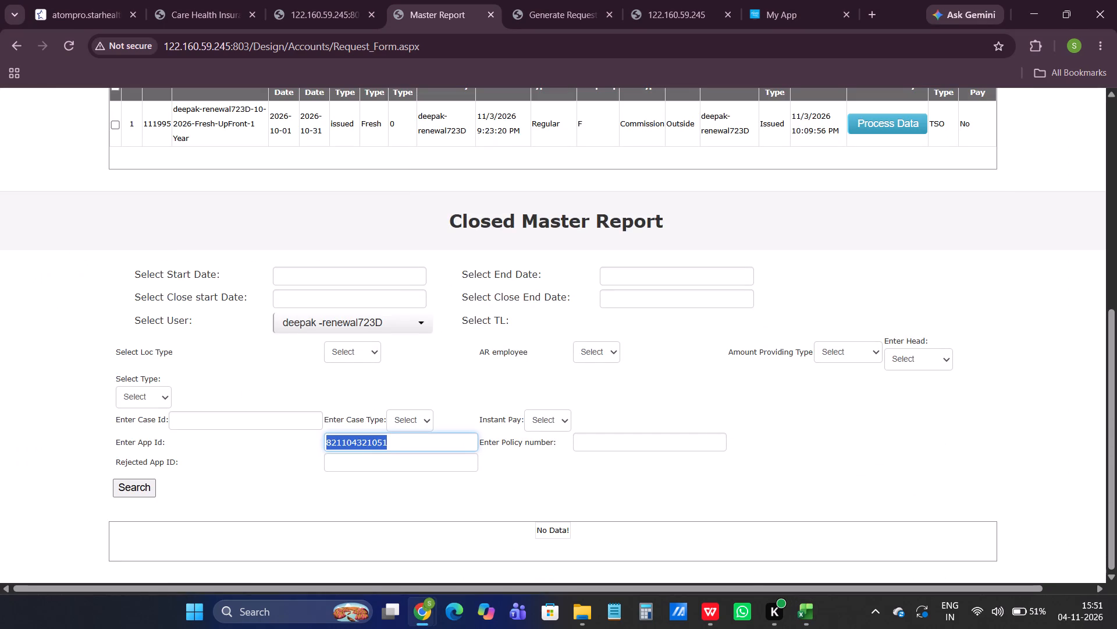
left_click(116, 491)
scroll(323, 428, "down", 14)
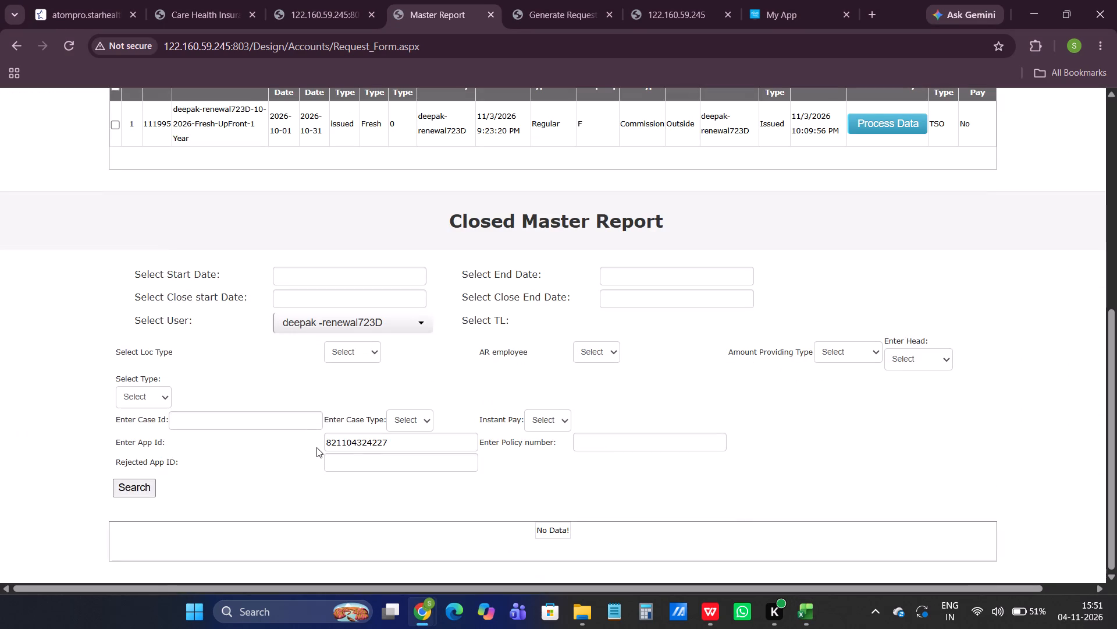
In Excel, enter "pending" as the payout status for the case in row 17.
key("alt+Tab")
key("Tab")
key("Tab")
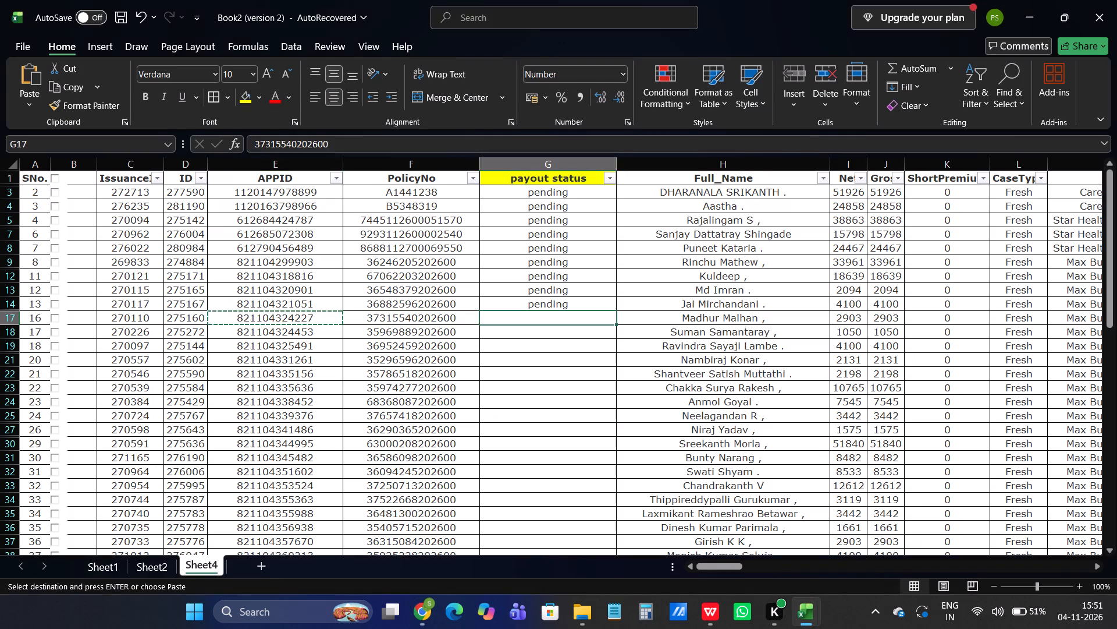
key("p")
key("Return")
Copy the APPID in row 18 and search for it in Chrome's Closed Master Report.
key("ctrl+c")
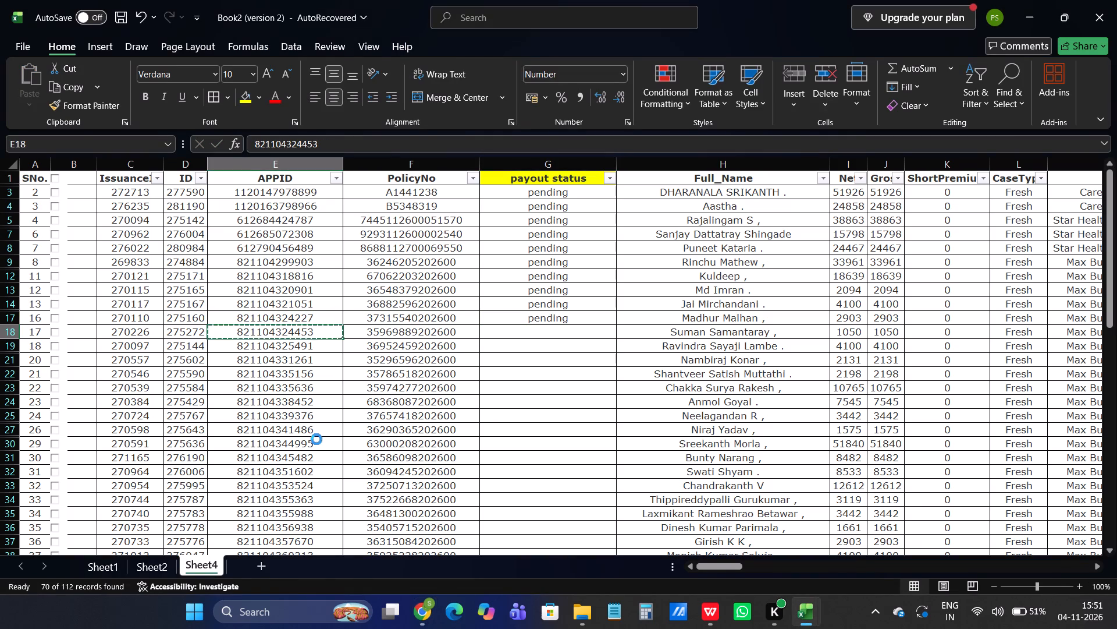
key("alt+Tab")
double_click(330, 439)
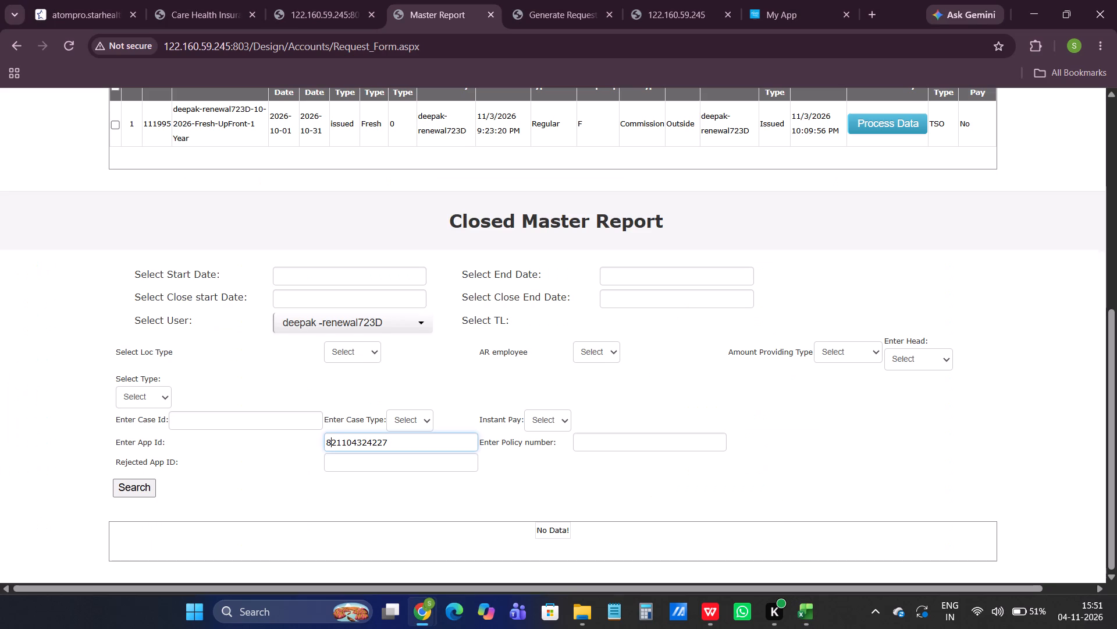
double_click(331, 437)
key("ctrl+v")
key("alt+Tab")
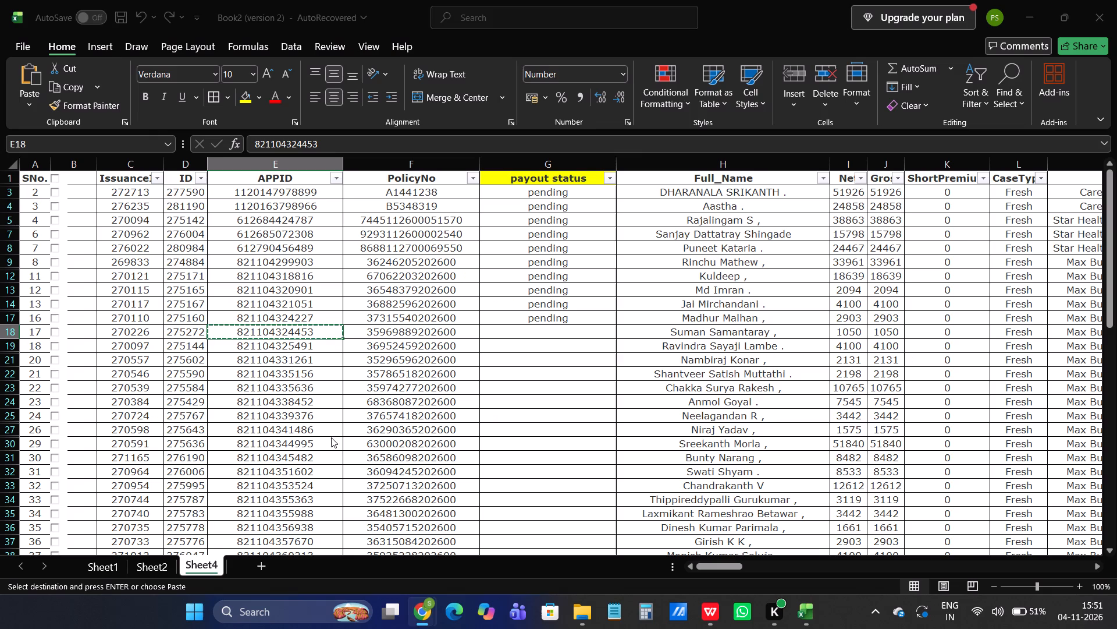
key("alt+Tab")
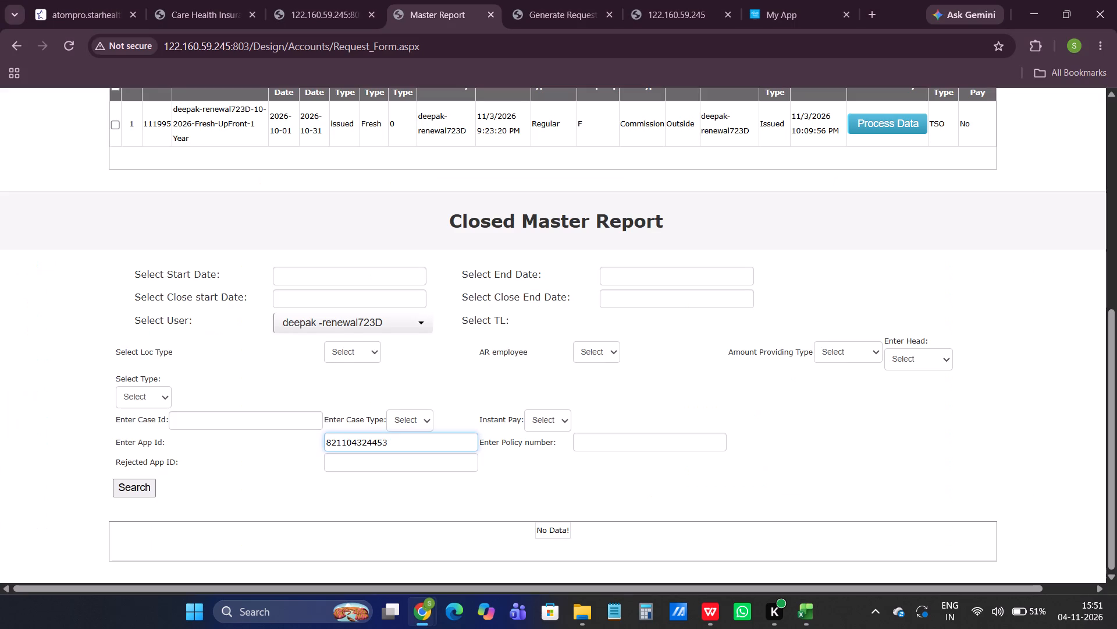
left_click(127, 487)
scroll(324, 467, "down", 10)
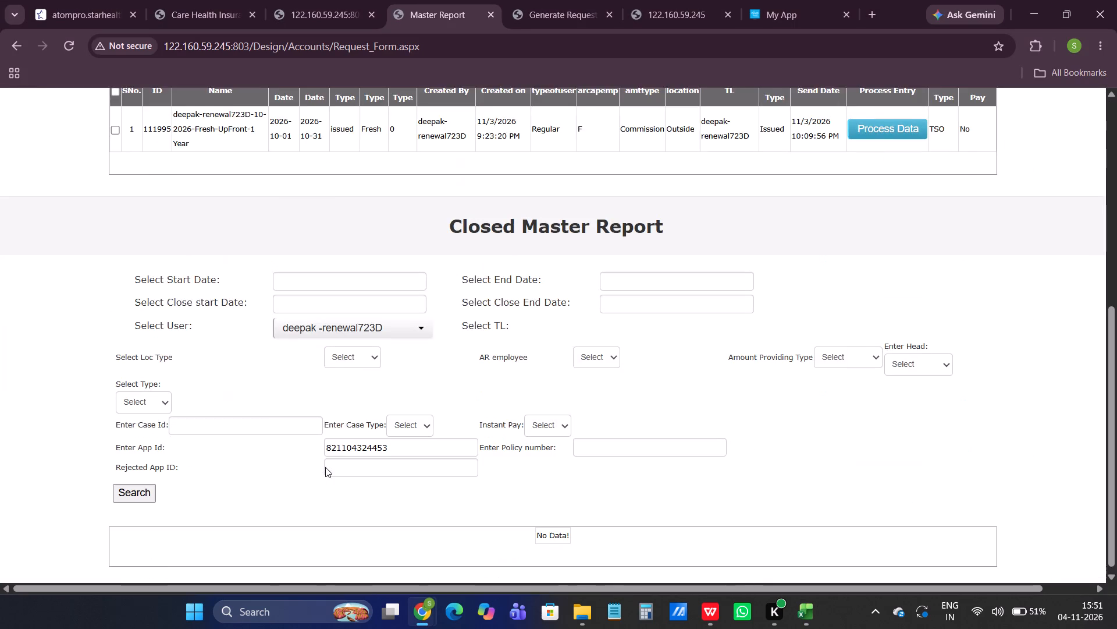
scroll(325, 467, "down", 6)
In Excel, enter "pending" as the payout status for the case in row 18.
key("alt+Tab")
key("Tab")
key("Tab")
key("p")
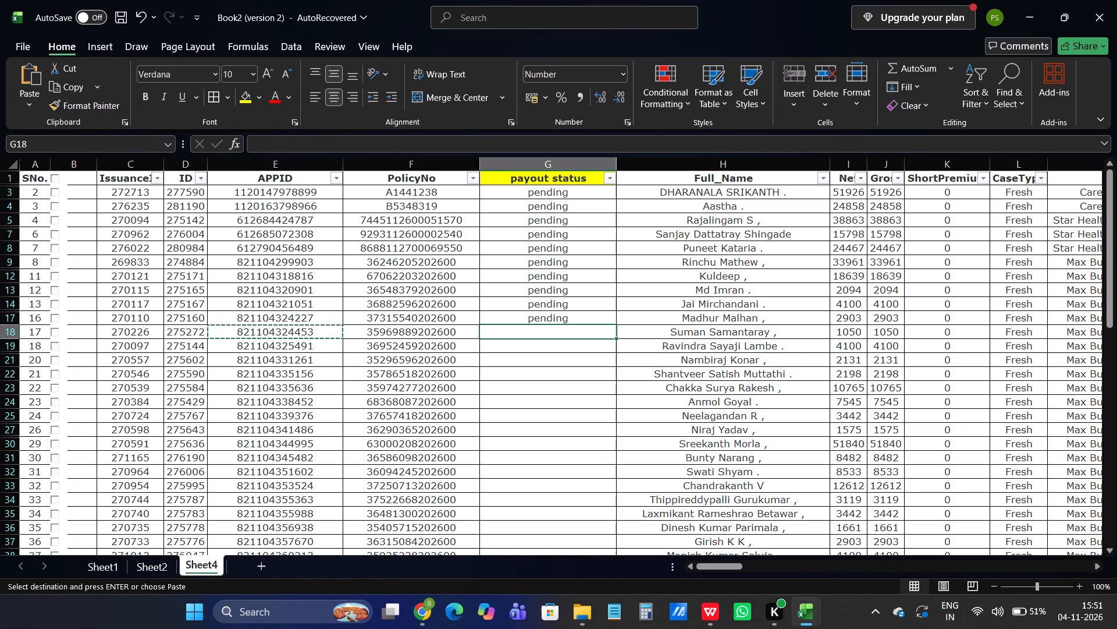
key("Return")
Copy the APPID in row 19 and search for it in Chrome's Closed Master Report.
key("ctrl+c")
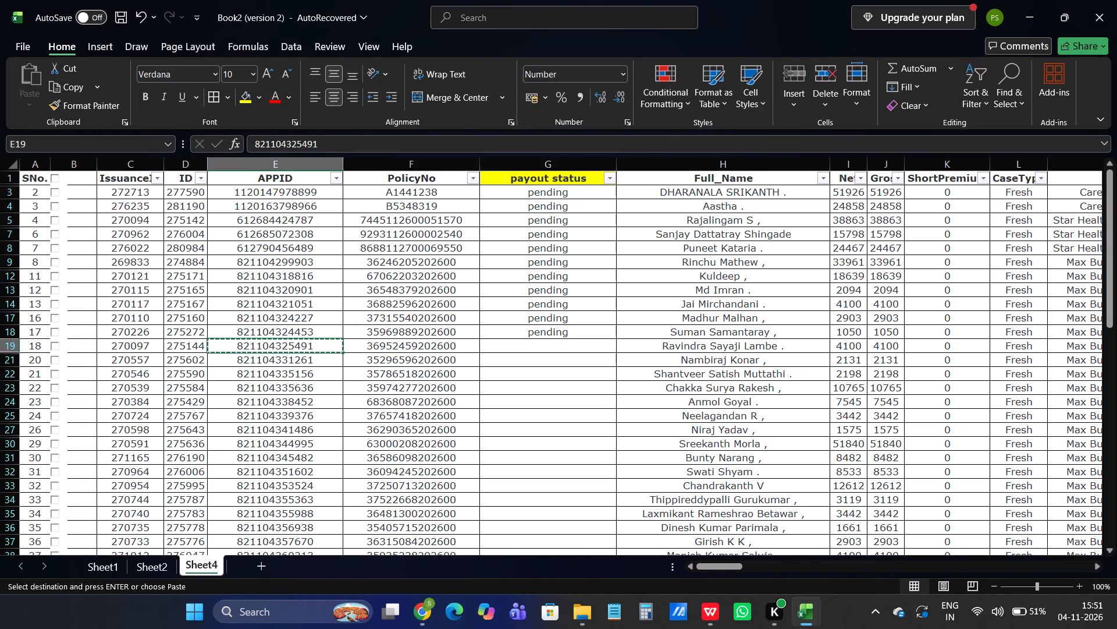
key("alt+Tab")
scroll(325, 467, "up", 2)
left_click(378, 245)
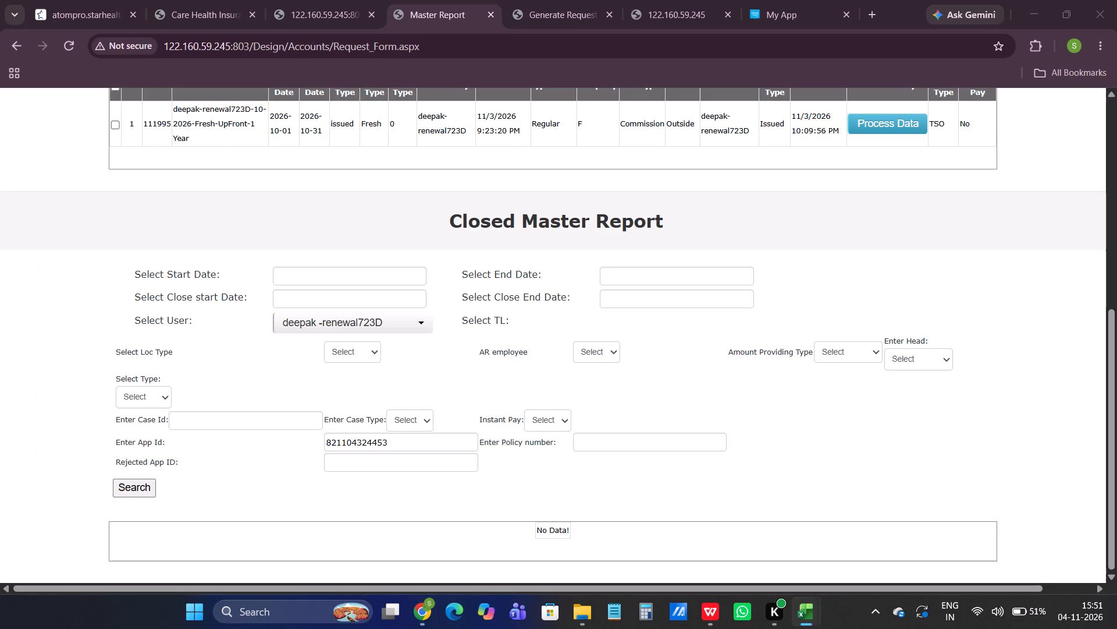
double_click(360, 442)
key("ctrl+v")
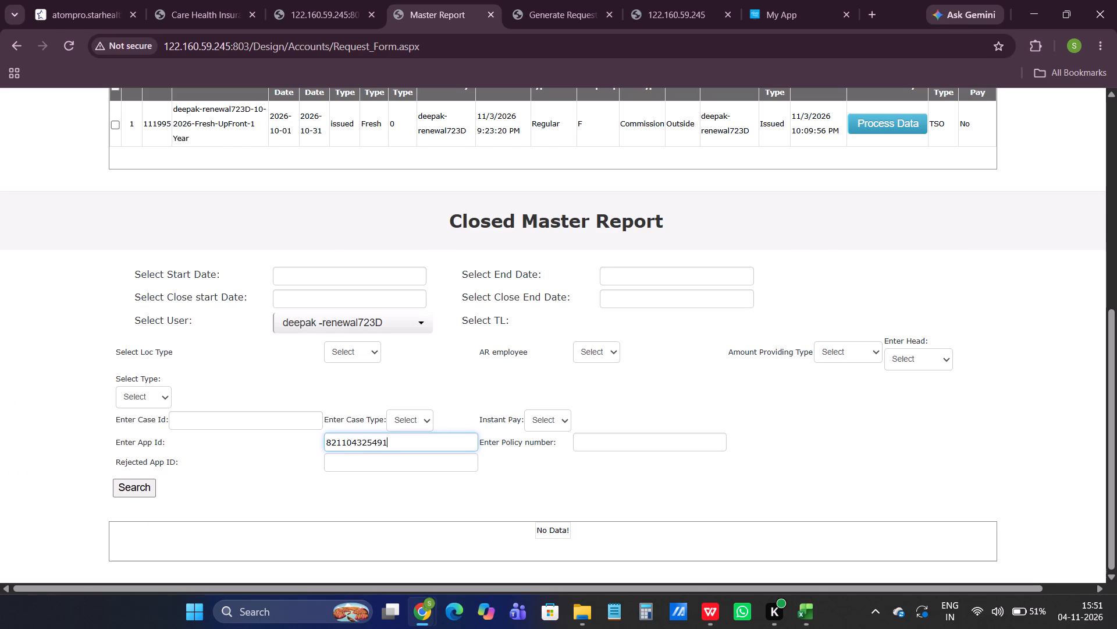
left_click(142, 479)
scroll(313, 443, "down", 8)
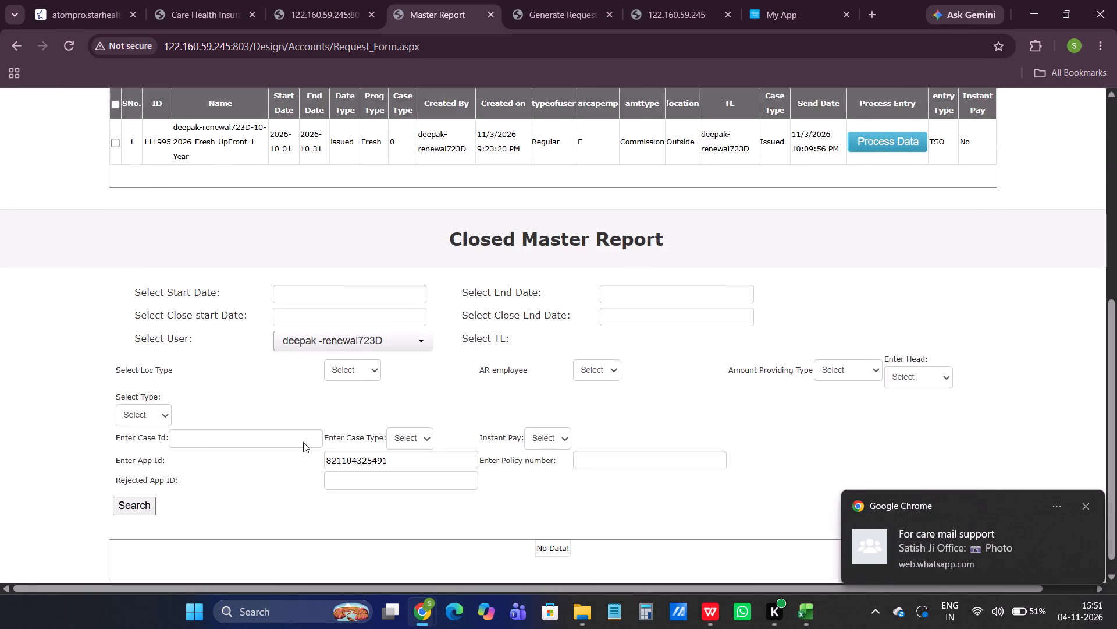
left_click(1084, 509)
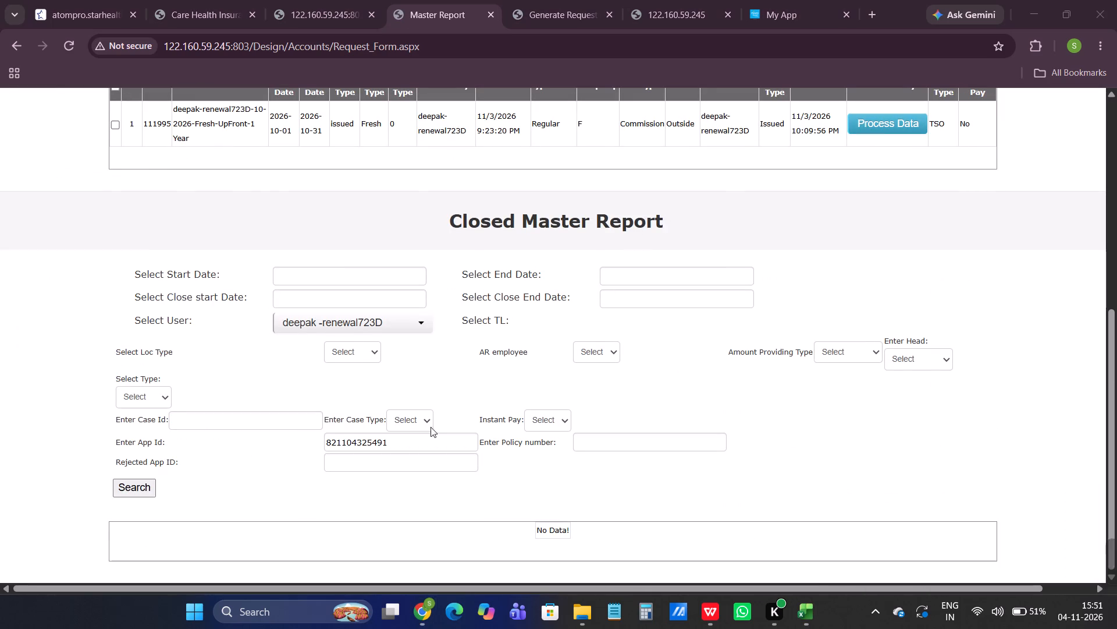
In Excel, enter "pending" as the payout status for the case in row 19.
key("alt+Tab")
key("Tab")
key("Tab")
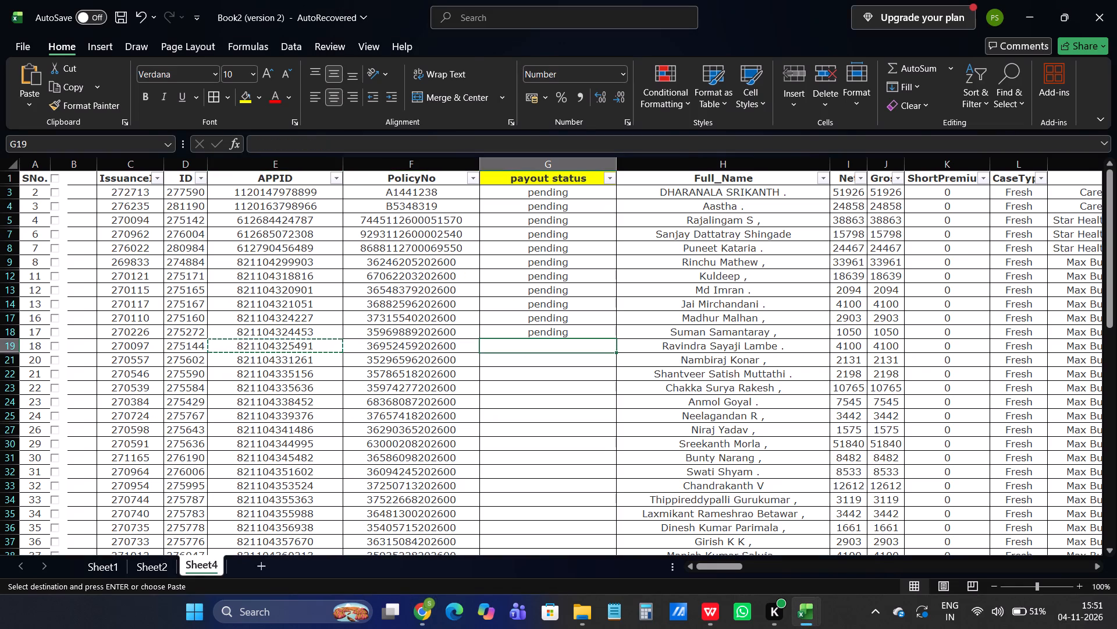
key("p")
key("Return")
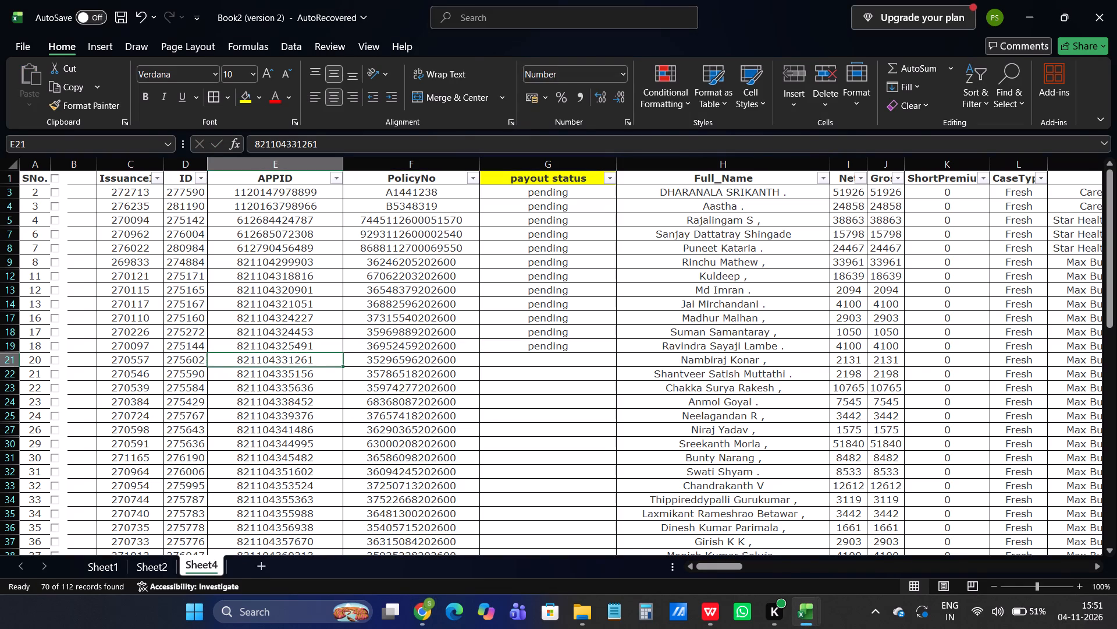
Copy the APPID in row 21 and search for it in Chrome's Closed Master Report.
key("ctrl+c")
key("alt+Tab")
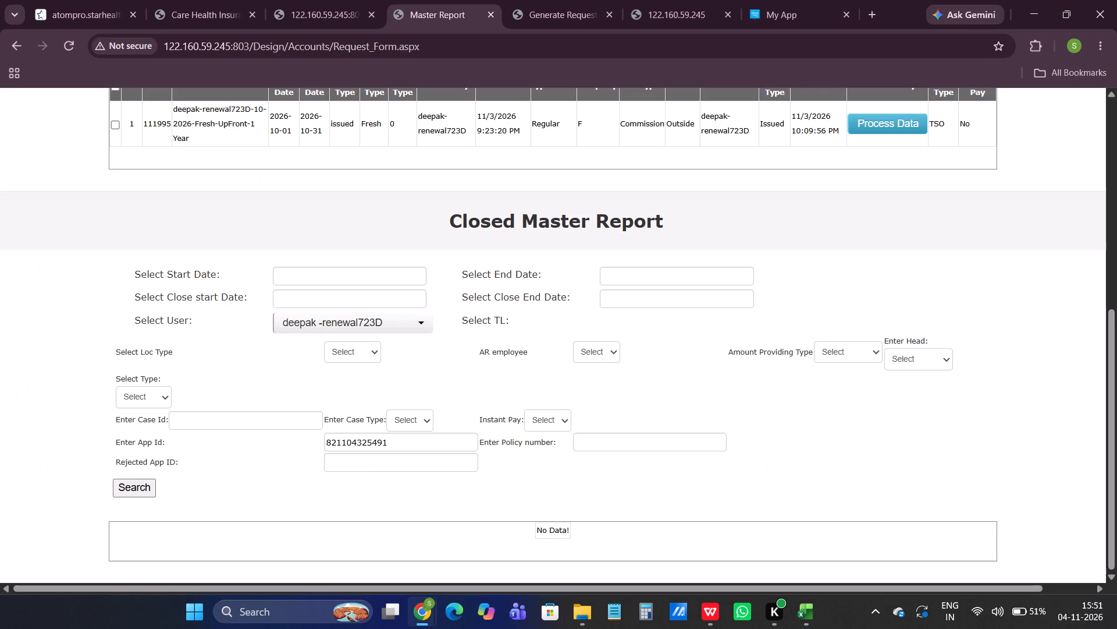
double_click(354, 444)
key("ctrl+v")
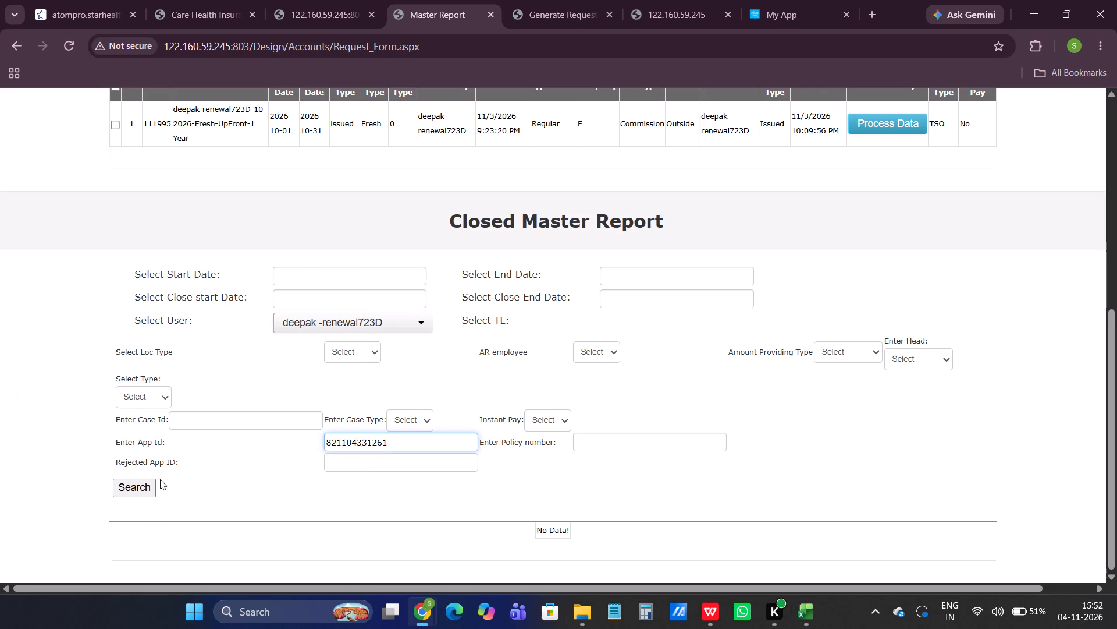
left_click(150, 480)
scroll(287, 484, "down", 12)
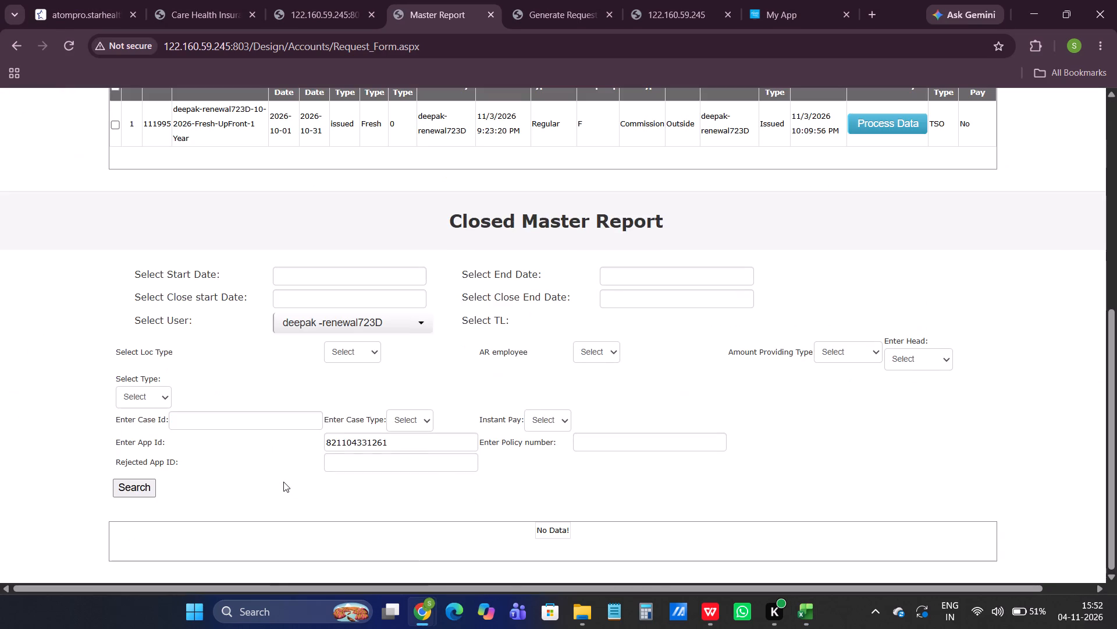
scroll(283, 482, "down", 7)
In Excel, enter "pending" as the payout status for the case in row 21.
key("alt+Tab")
key("Tab")
key("Tab")
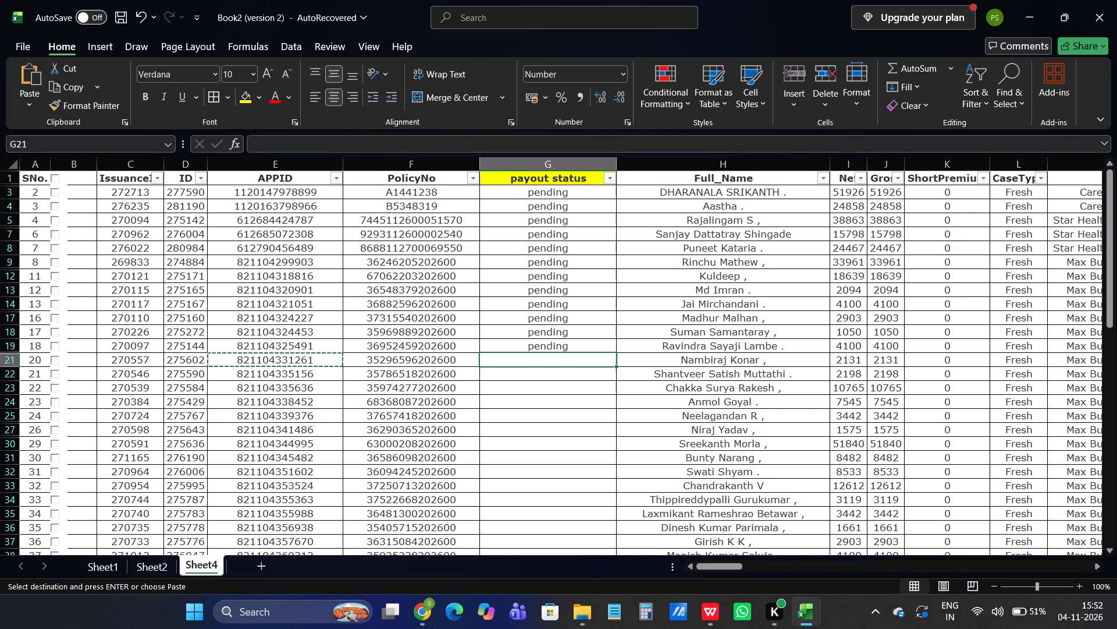
key("p")
key("Return")
Copy the APPID in row 22 and search for it in Chrome's Closed Master Report.
key("ctrl+c")
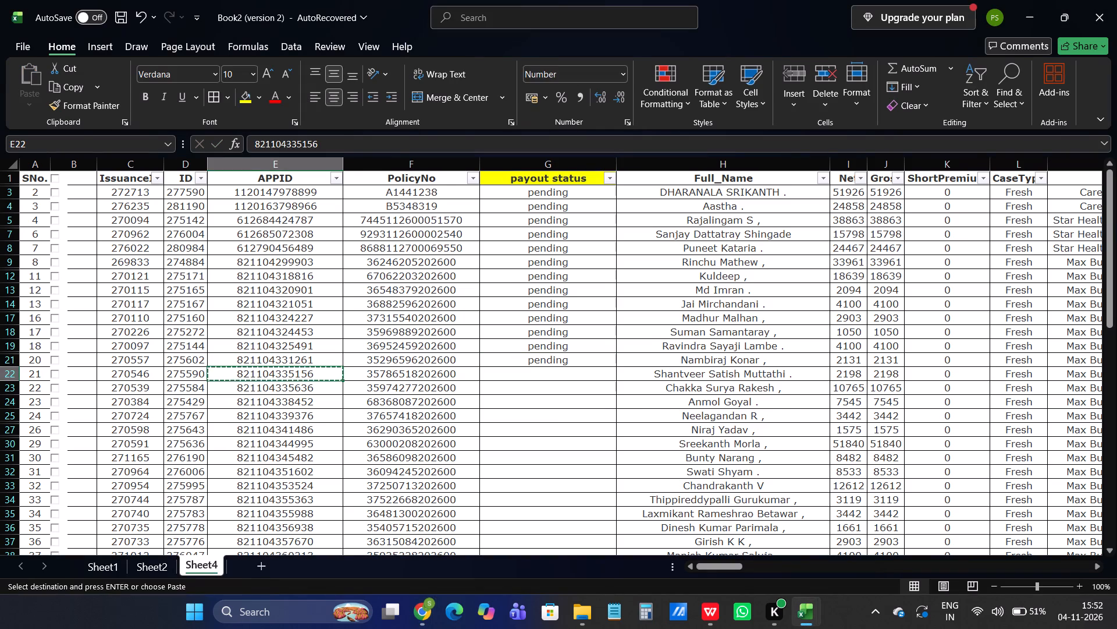
key("alt+Tab")
double_click(382, 443)
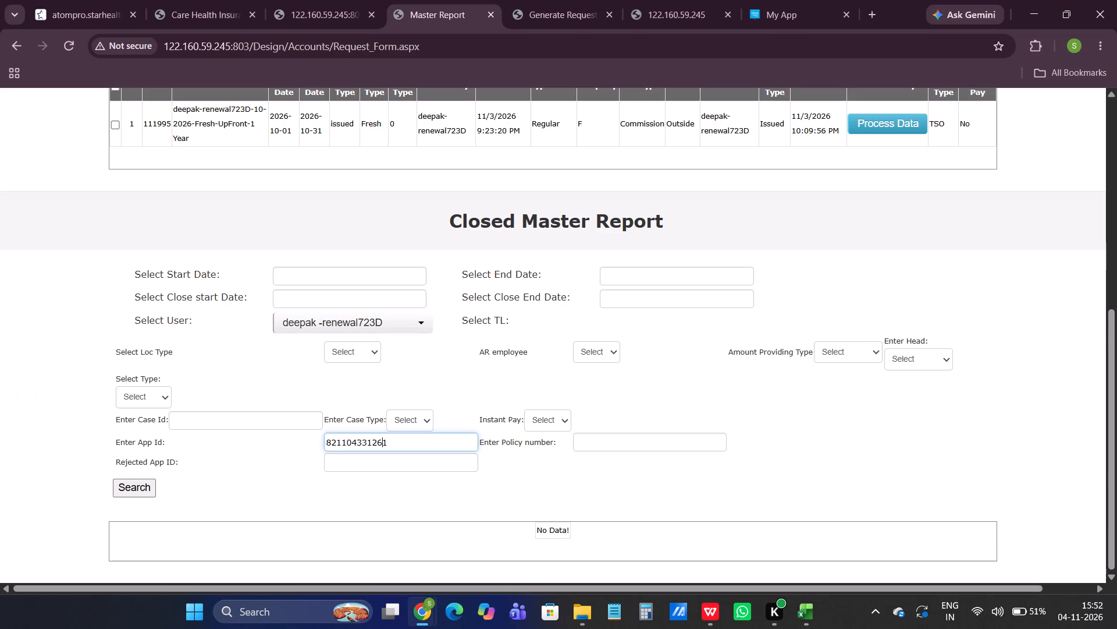
key("ctrl+v")
left_click(152, 487)
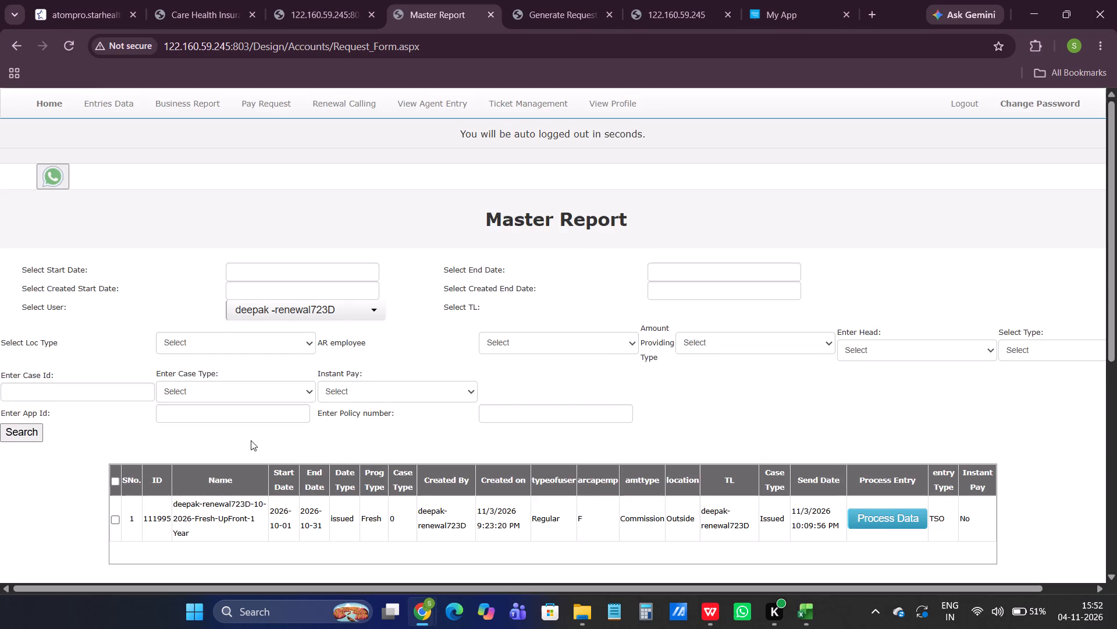
scroll(251, 440, "down", 7)
In Excel, enter "pending" as the payout status for the case in row 22.
key("alt+Tab")
key("Tab")
key("Tab")
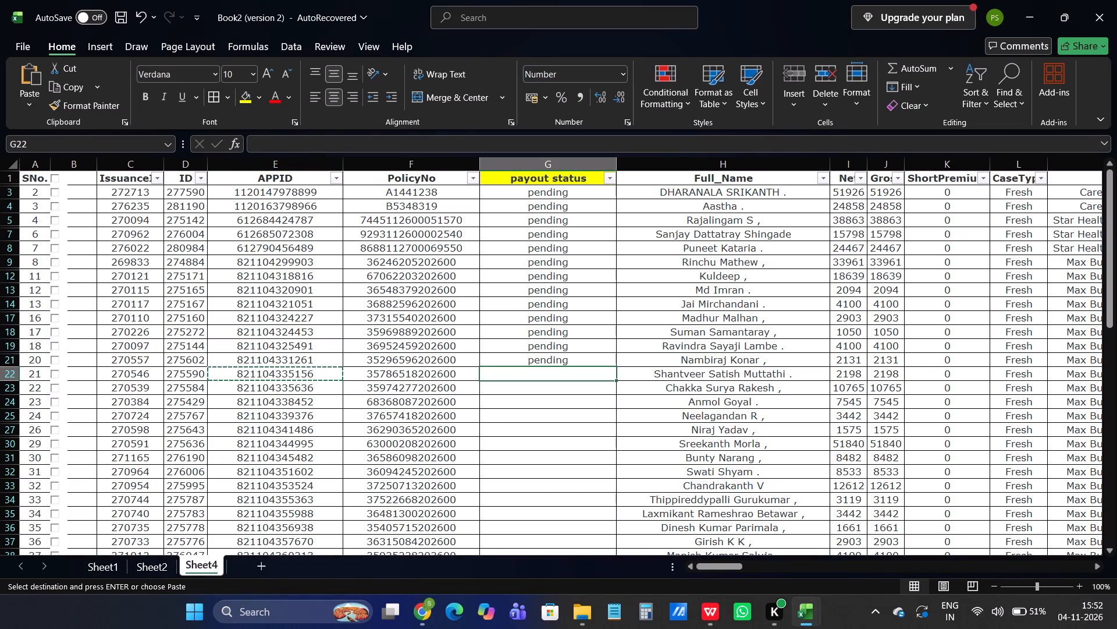
key("p")
key("Return")
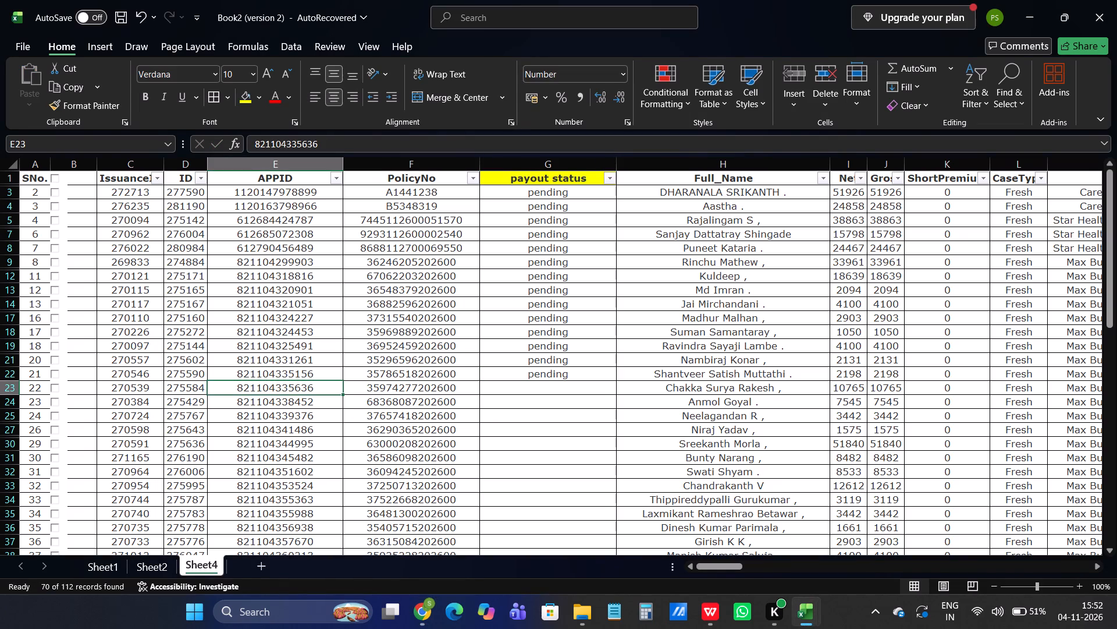
Copy the APPID in row 23 and search for it in Chrome's Closed Master Report.
key("ctrl+c")
key("alt+Tab")
double_click(350, 438)
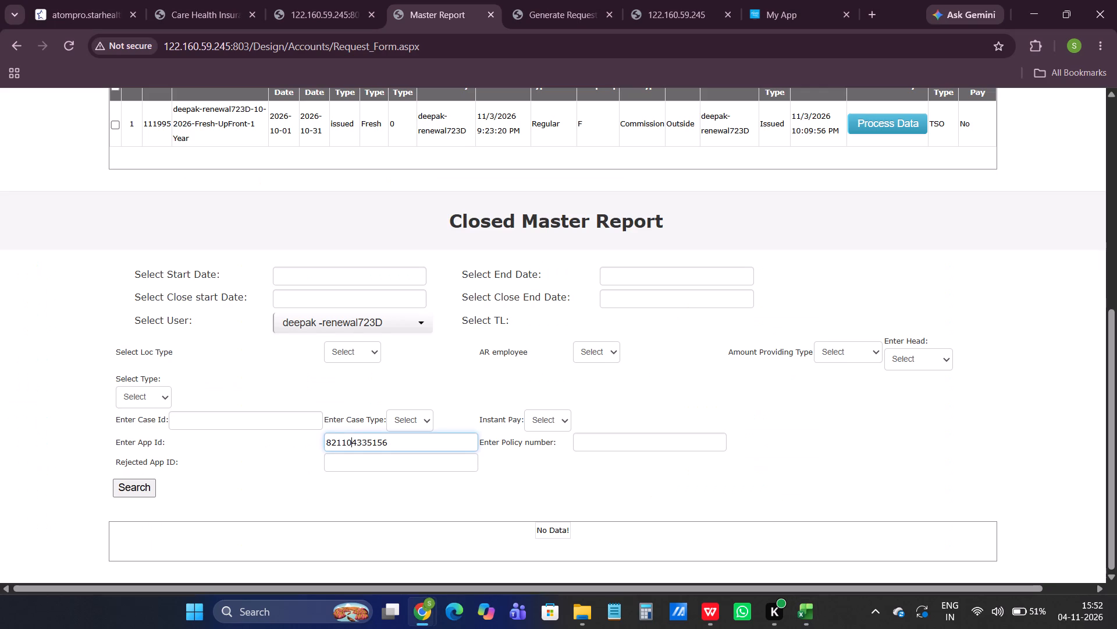
key("ctrl+v")
left_click(137, 487)
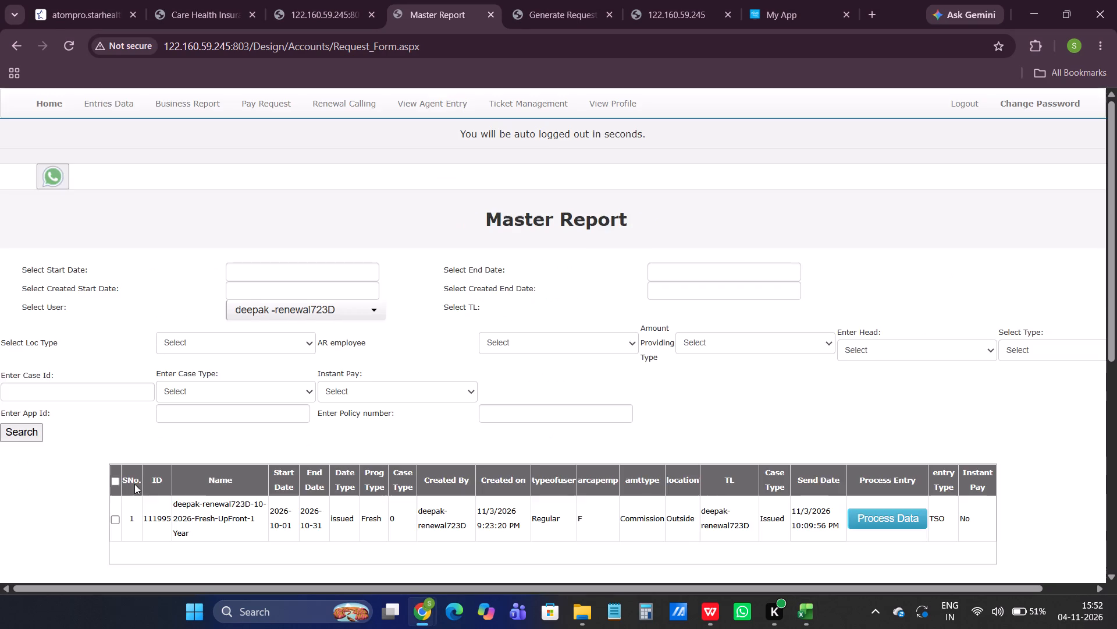
scroll(232, 459, "down", 15)
In Excel, enter "pending" as the payout status for the case in row 23.
key("alt+Tab")
key("Tab")
key("Tab")
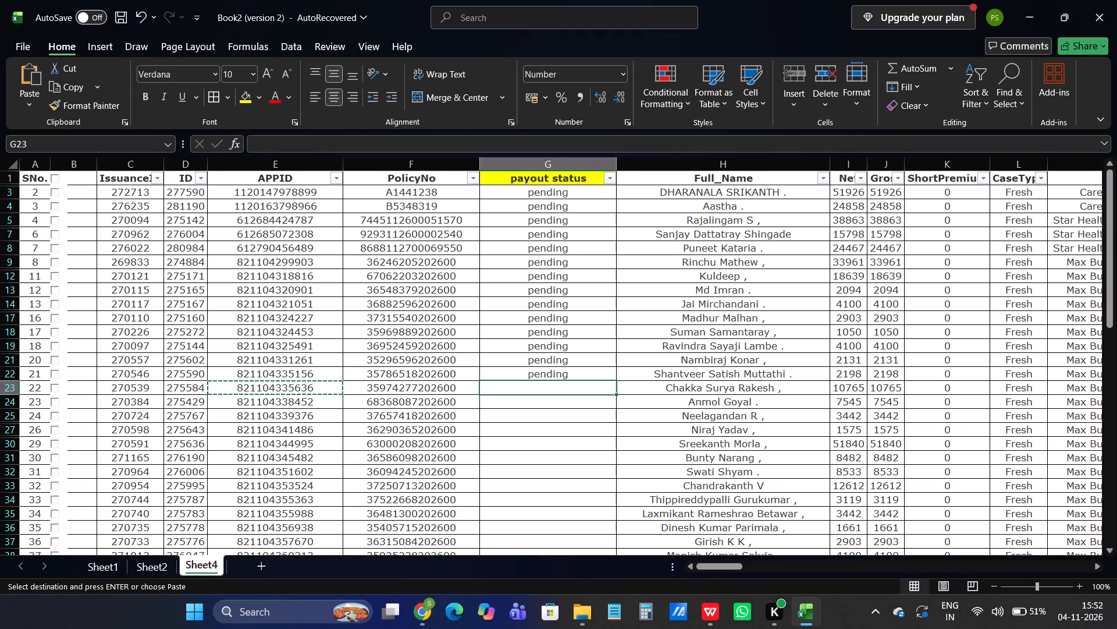
key("p")
key("Return")
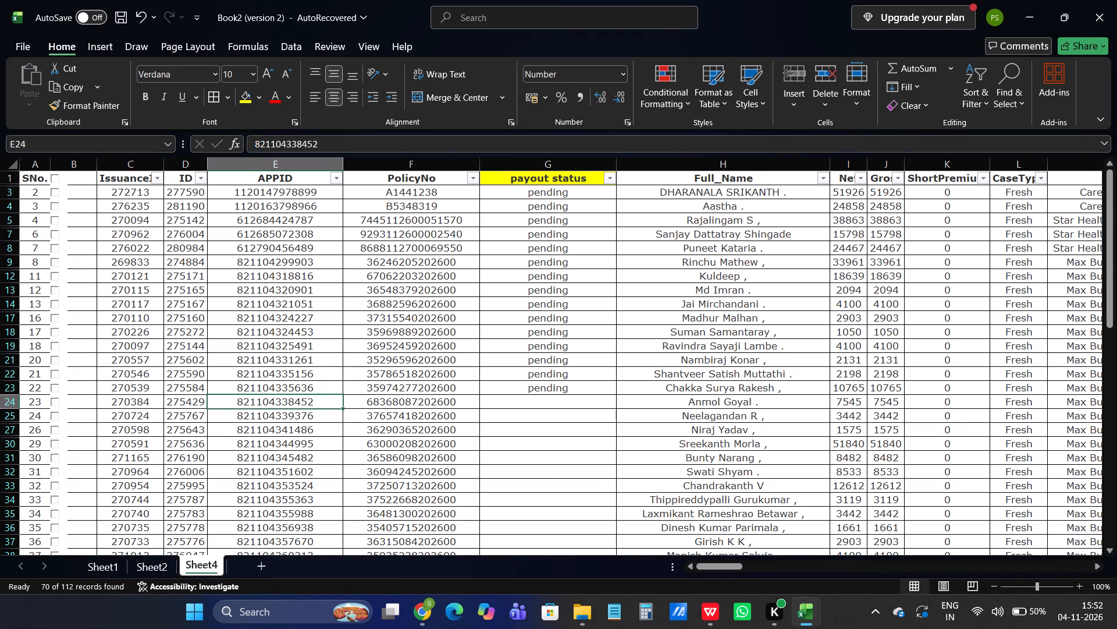
Copy the APPID in row 24 and search for it in Chrome's Closed Master Report.
key("ctrl+c")
key("alt+Tab")
scroll(239, 465, "up", 6)
scroll(239, 465, "down", 6)
double_click(335, 444)
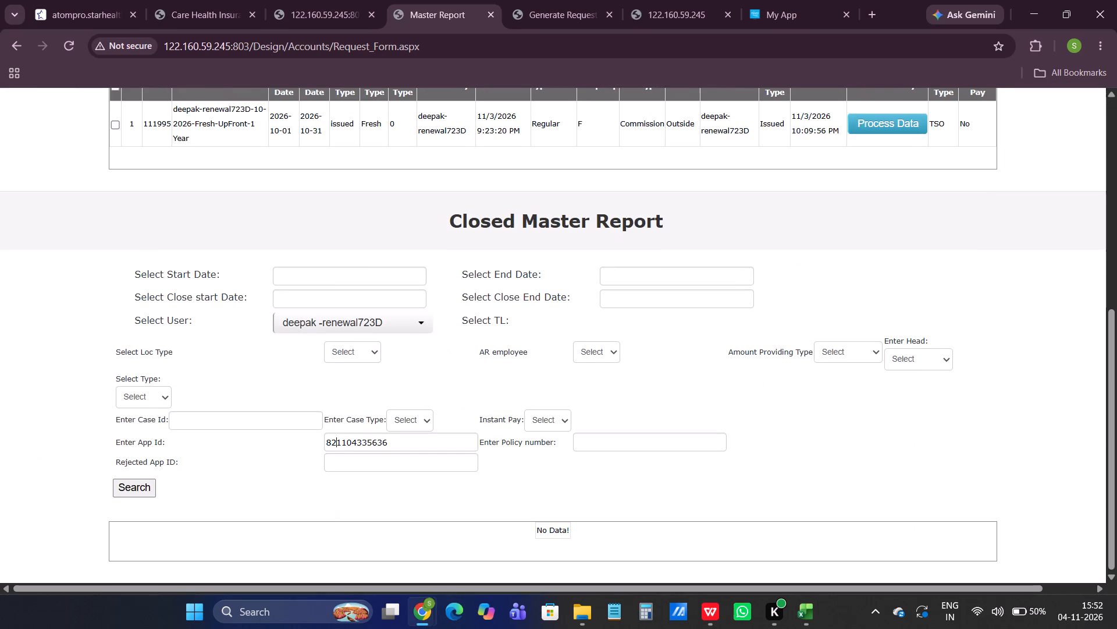
key("ctrl+v")
left_click(133, 492)
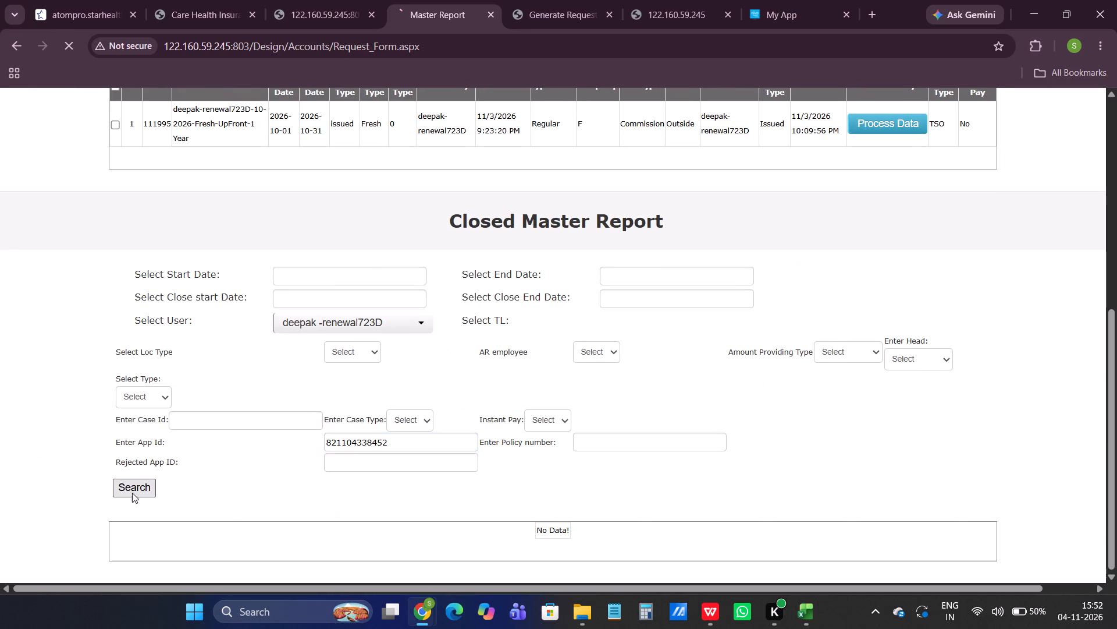
scroll(259, 419, "down", 16)
In Excel, enter "pending" as the payout status for the case in row 24.
key("alt+Tab")
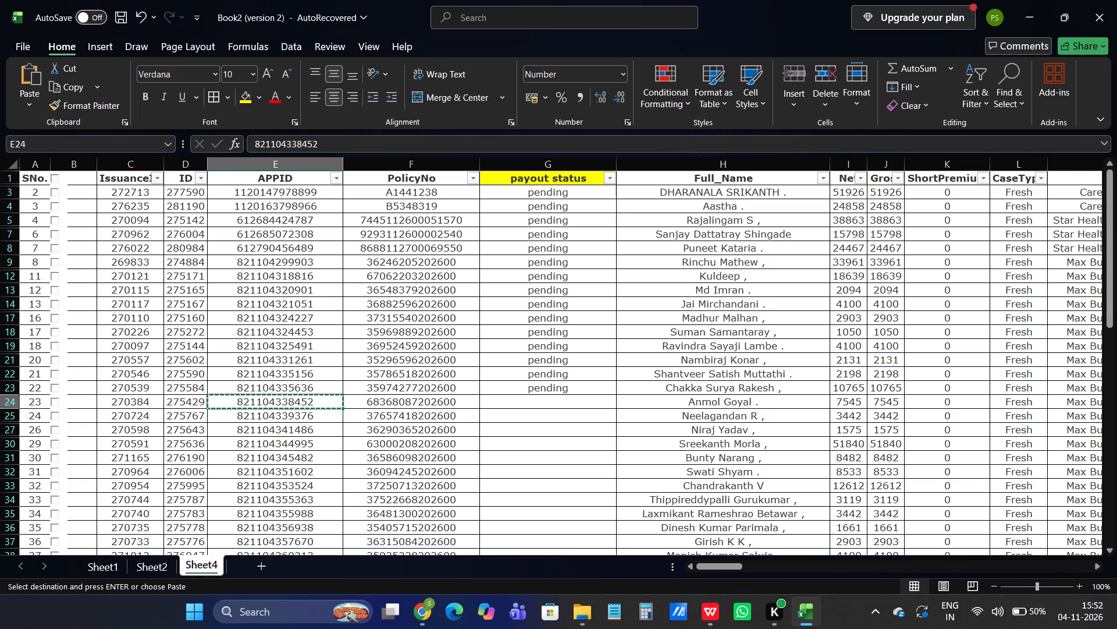
key("Tab")
key("Tab")
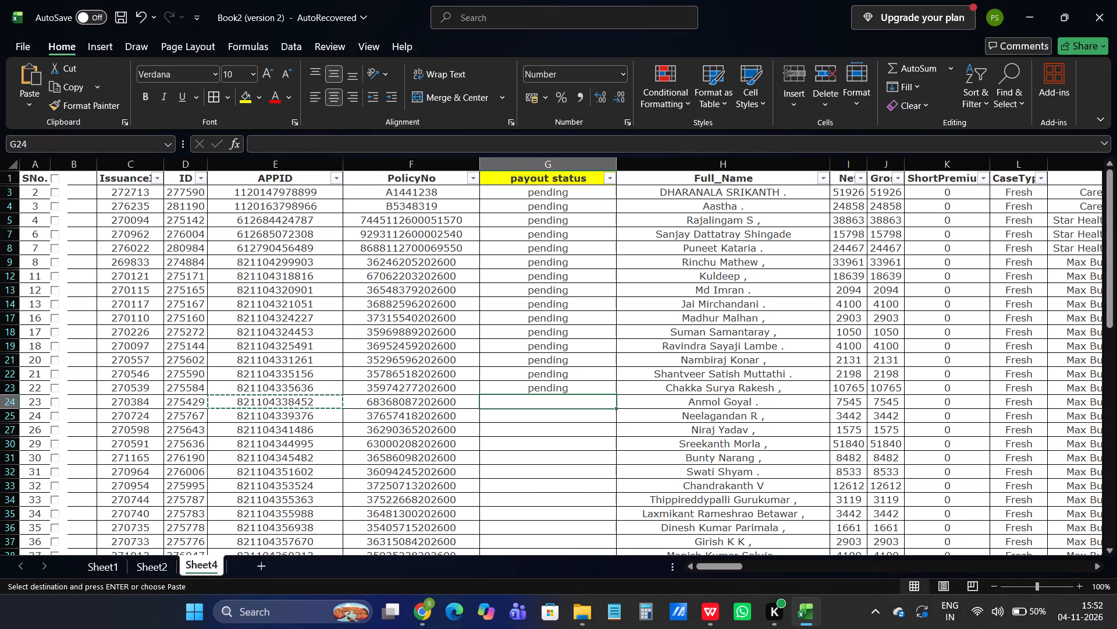
key("p")
key("Return")
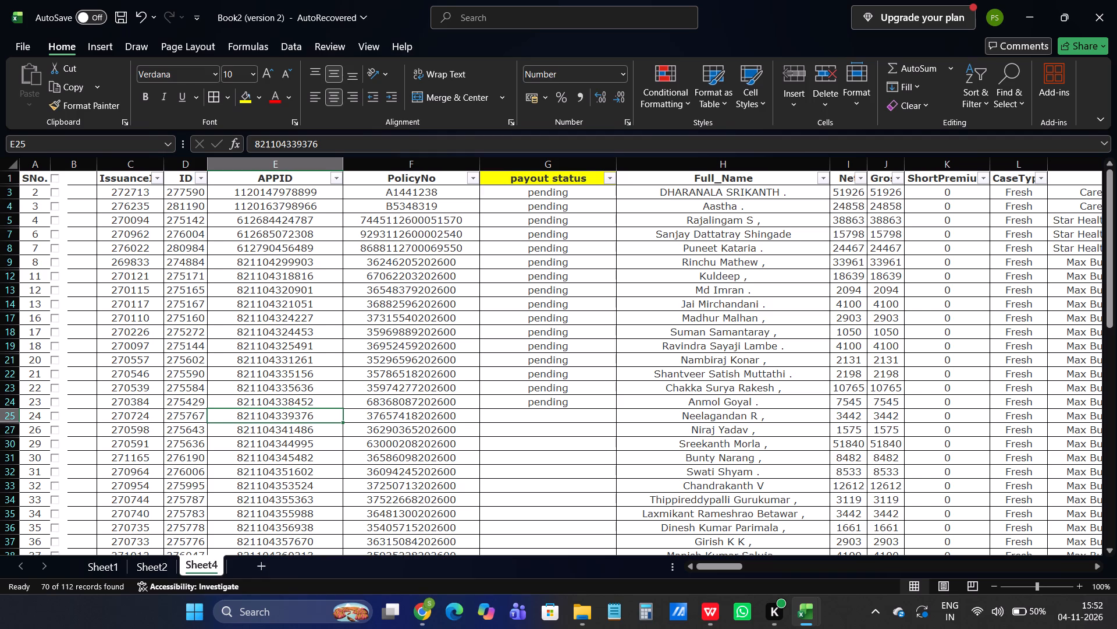
Copy the APPID in row 25 and search for it in Chrome's Closed Master Report.
key("ctrl+c")
key("alt+Tab")
scroll(261, 426, "up", 4)
scroll(261, 426, "down", 4)
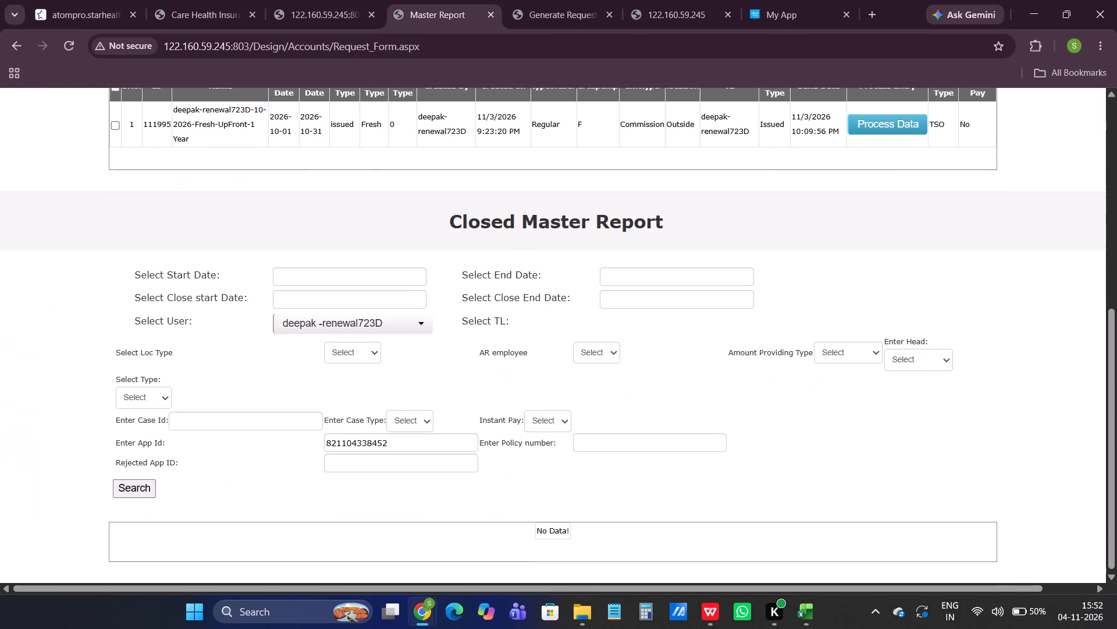
double_click(362, 433)
key("ctrl+v")
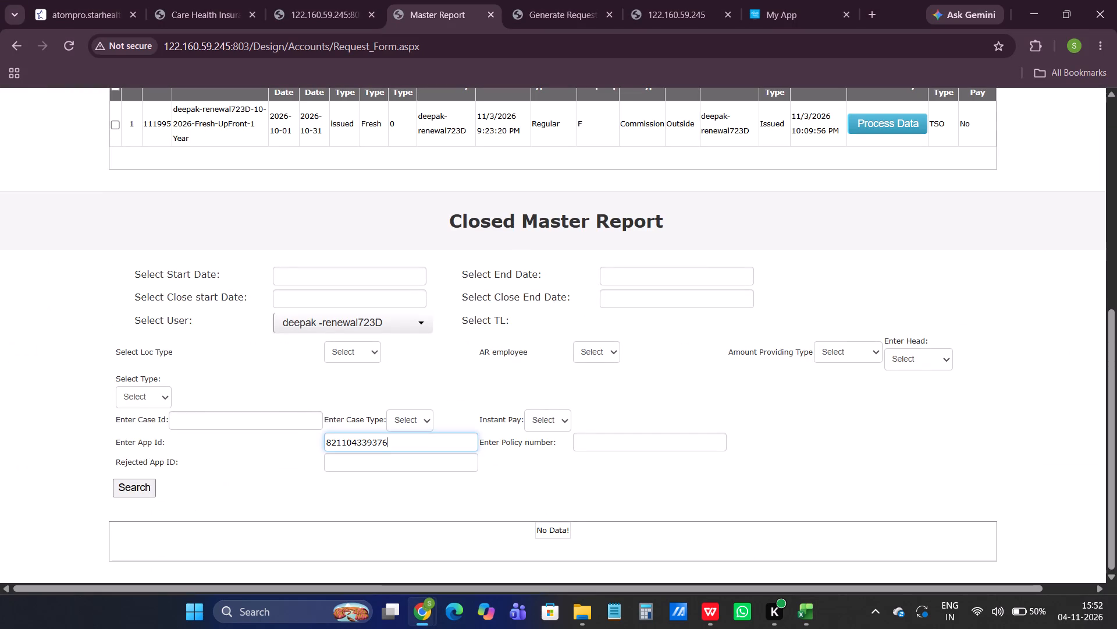
left_click(135, 486)
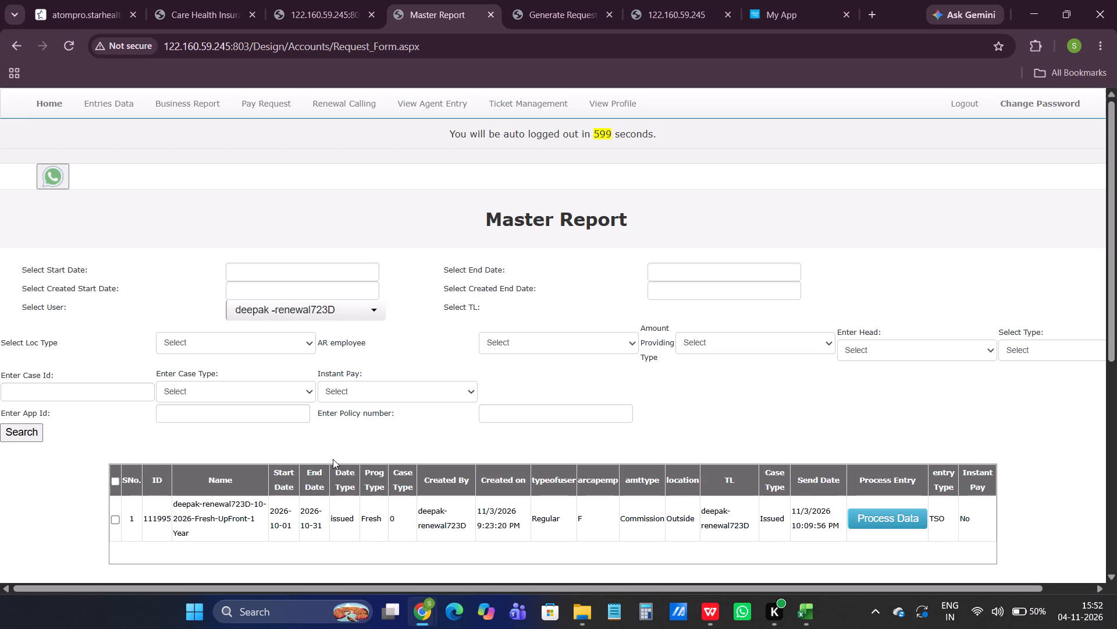
scroll(333, 459, "down", 9)
In Excel, enter "pending" as the payout status for the case in row 25.
key("alt+Tab")
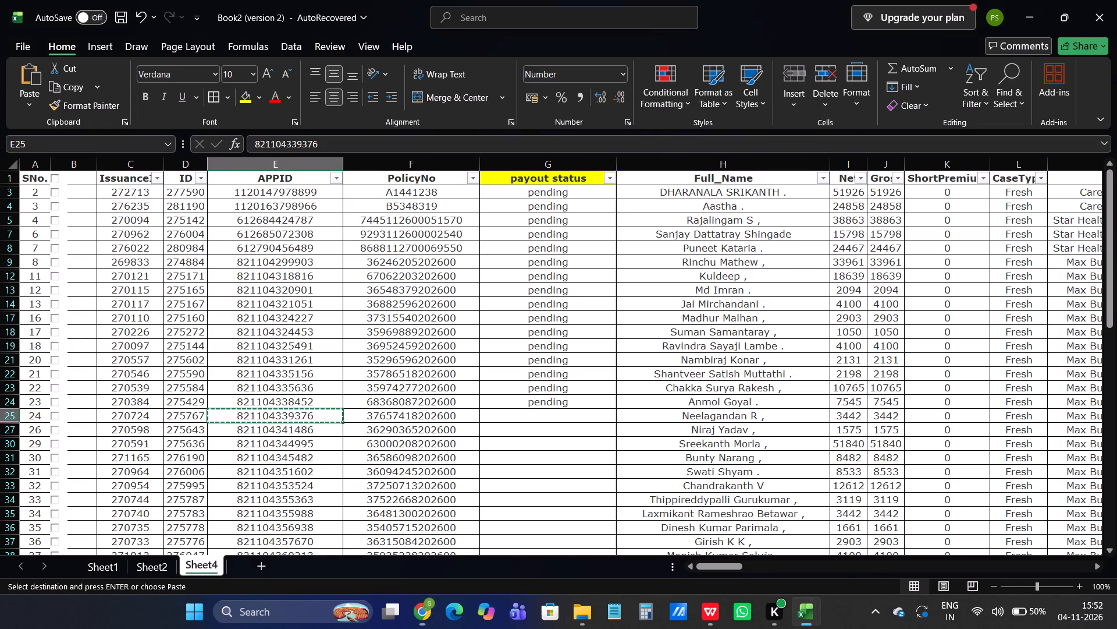
key("Tab")
key("Tab")
key("p")
key("Return")
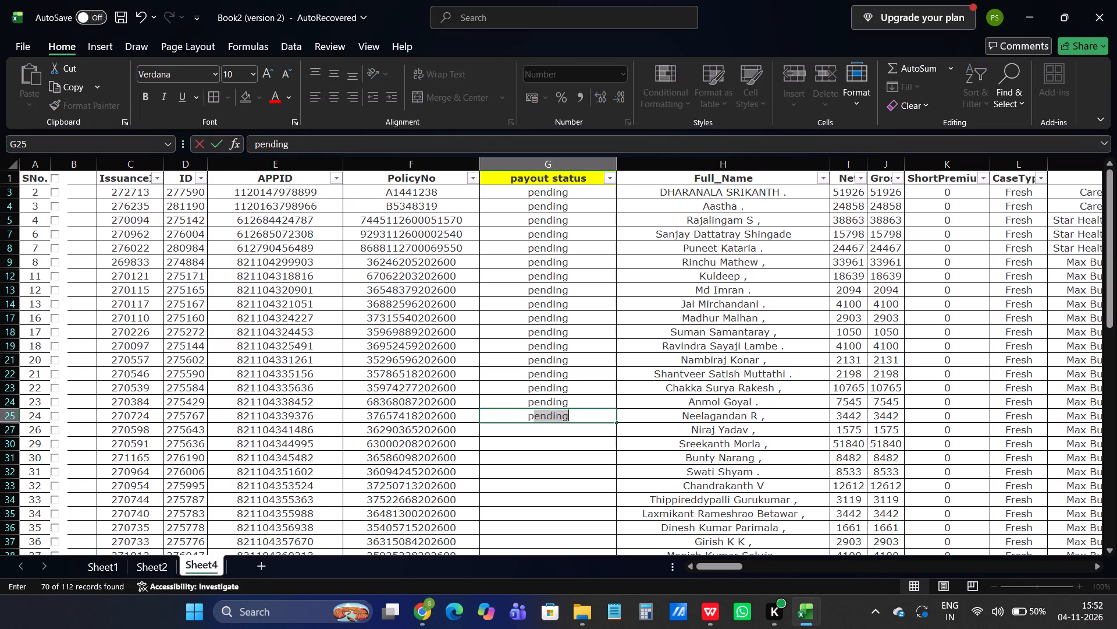
Copy the APPID in row 27 and search for it in Chrome's Closed Master Report.
key("ctrl+c")
key("alt+Tab")
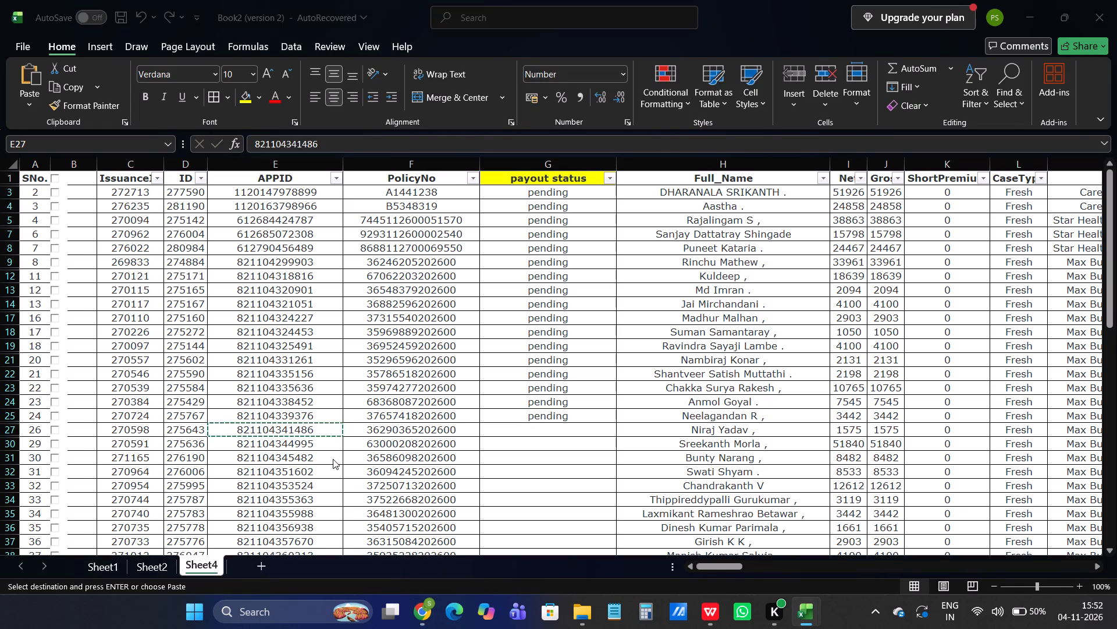
double_click(350, 430)
double_click(348, 451)
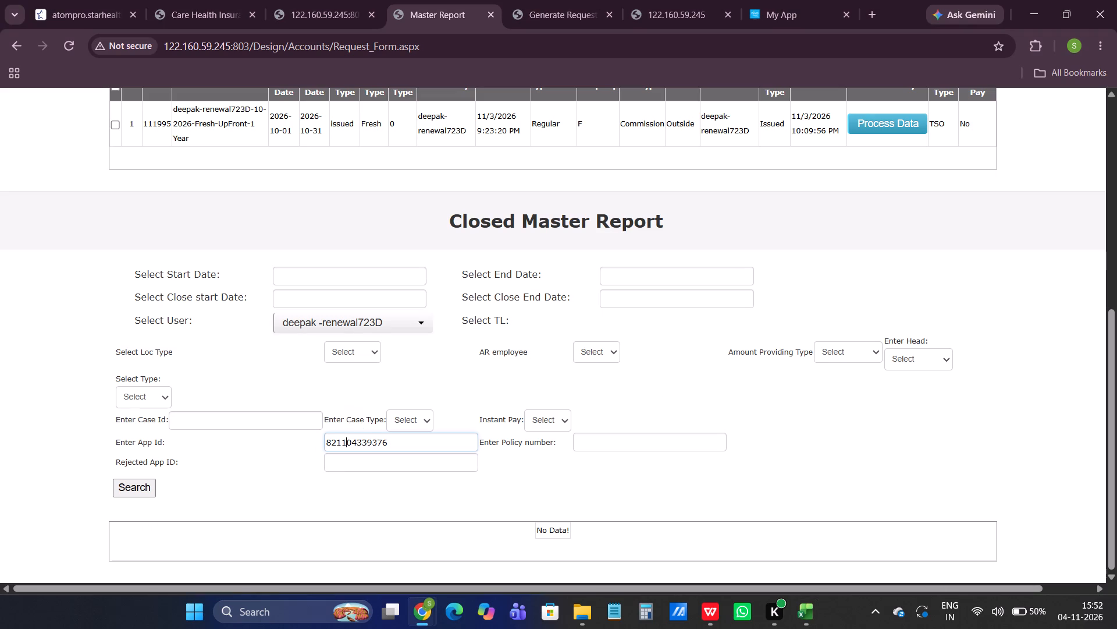
key("ctrl+v")
left_click(129, 487)
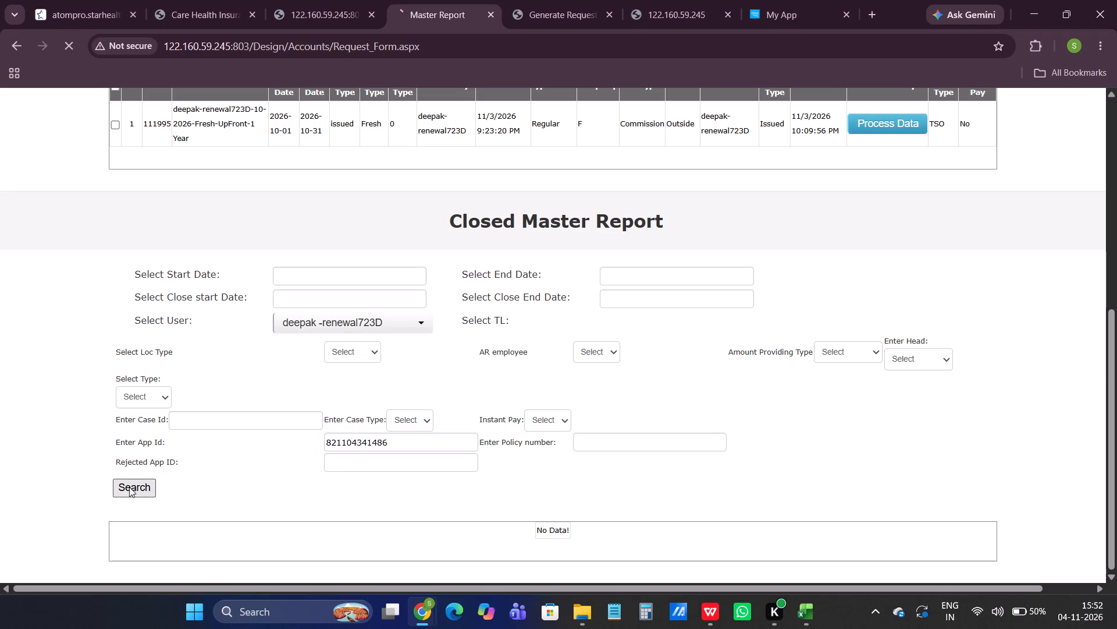